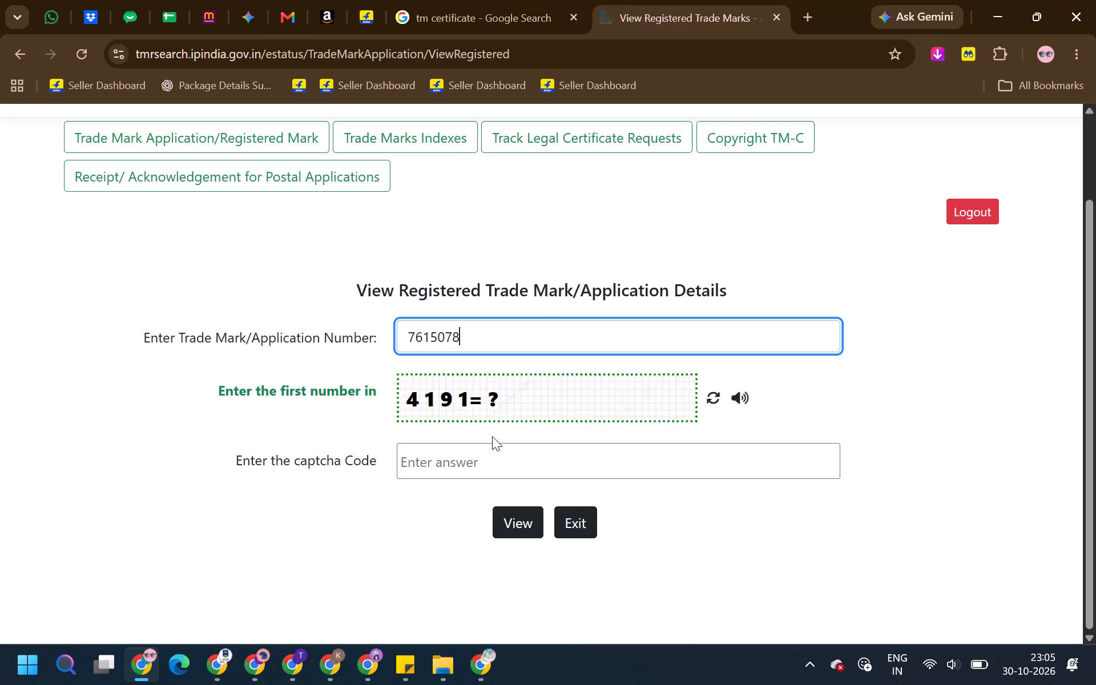
Answer the captcha with 4 and view the registered details for trade mark application 7615078.
click(481, 465)
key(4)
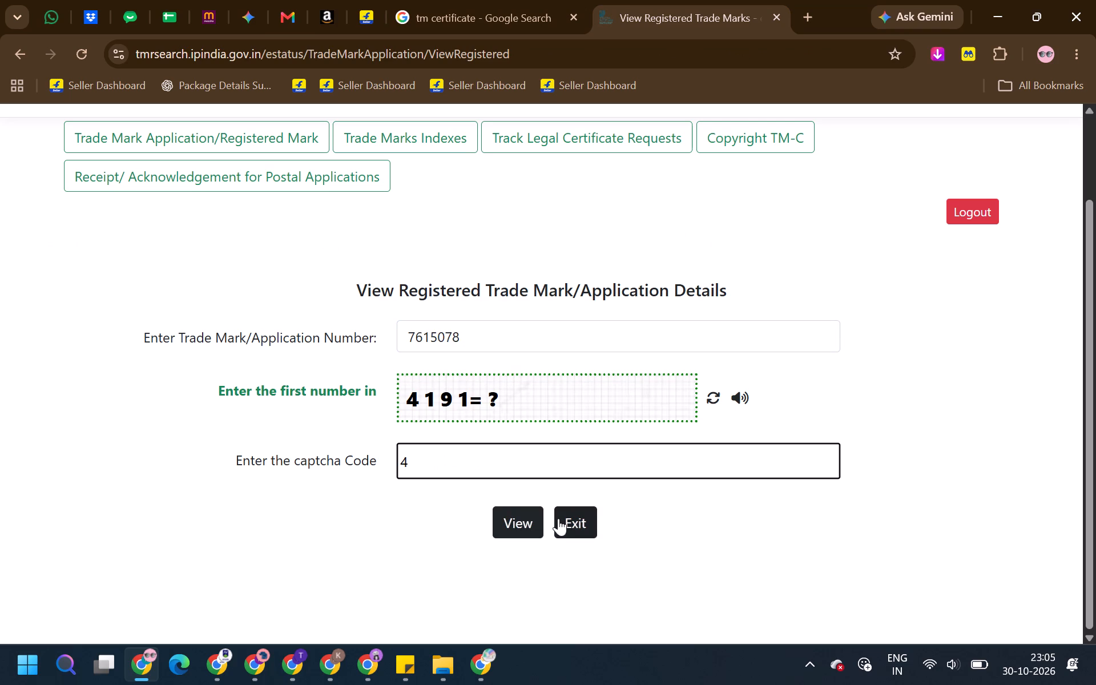
click(531, 523)
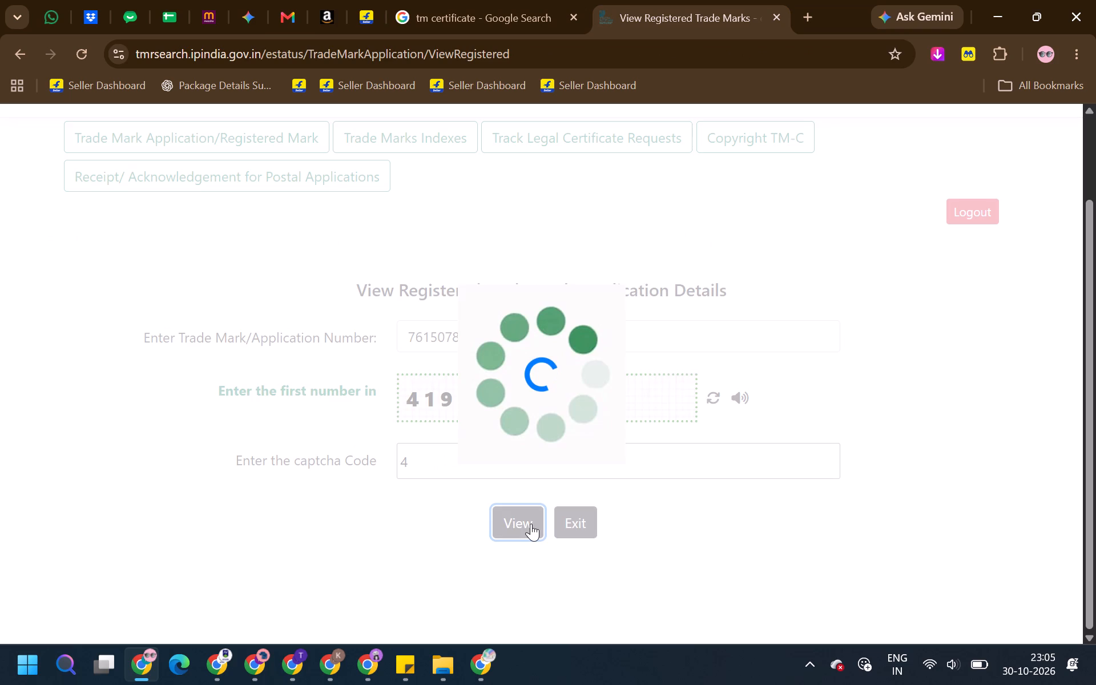
click(531, 523)
scroll(539, 403, down, 10)
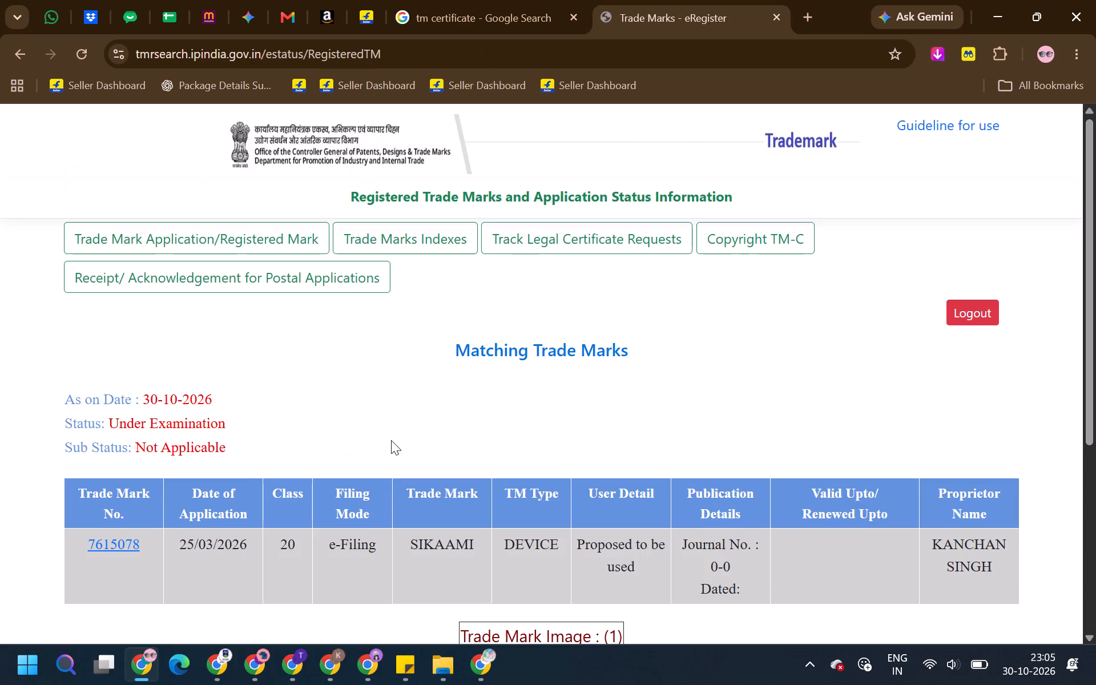
Open the SIKAAMI trademark application record from the matching trade marks table and examine its application, certificate and goods details.
scroll(391, 440, down, 5)
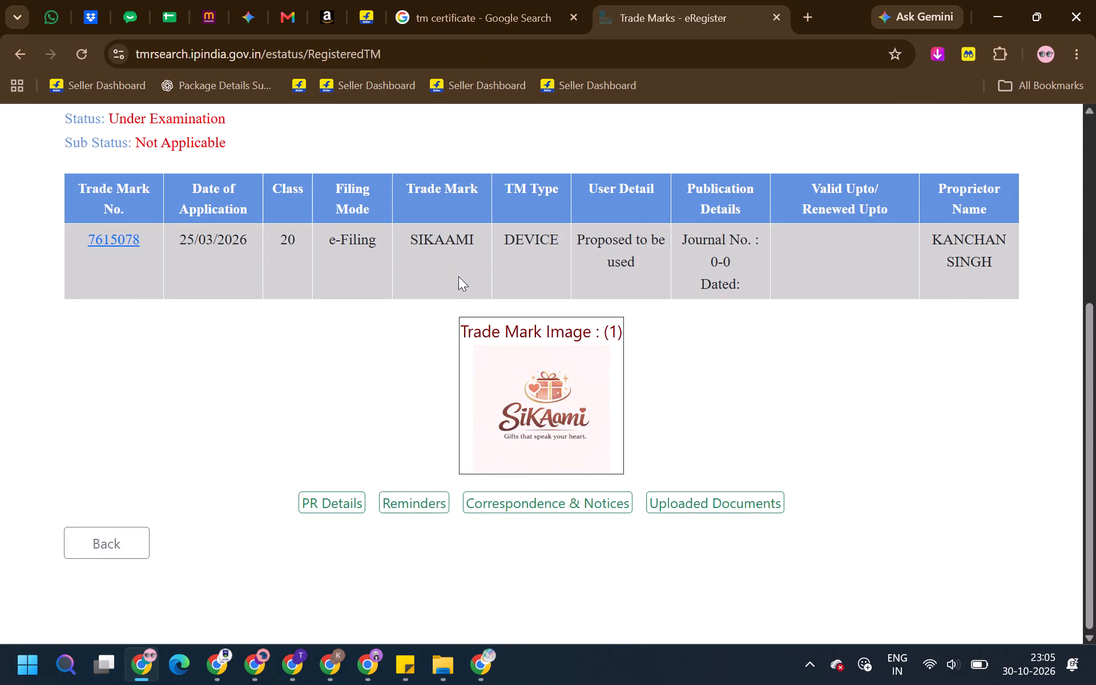
scroll(546, 393, down, 1)
click(106, 233)
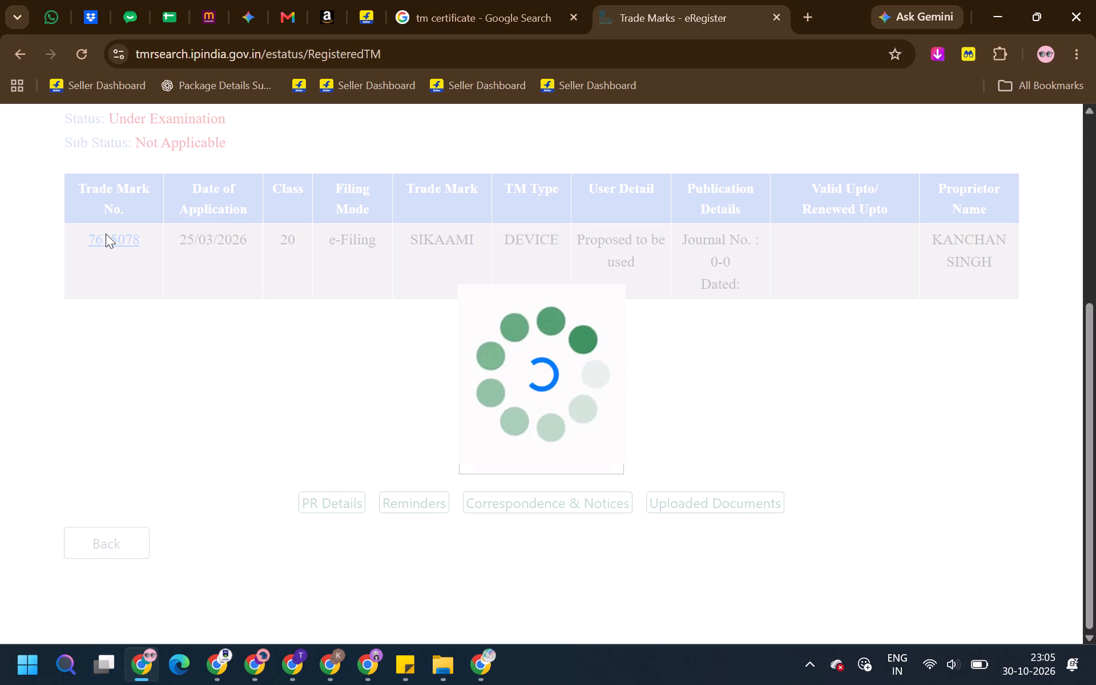
scroll(287, 377, down, 3)
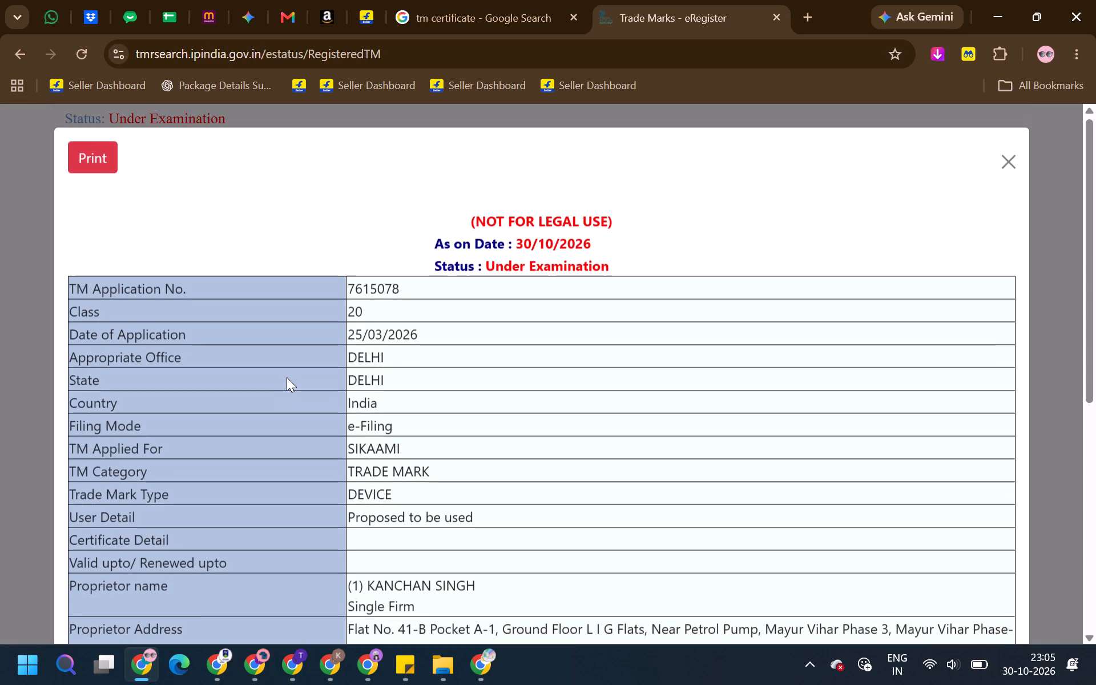
scroll(287, 377, down, 1)
scroll(287, 377, up, 2)
scroll(287, 377, down, 2)
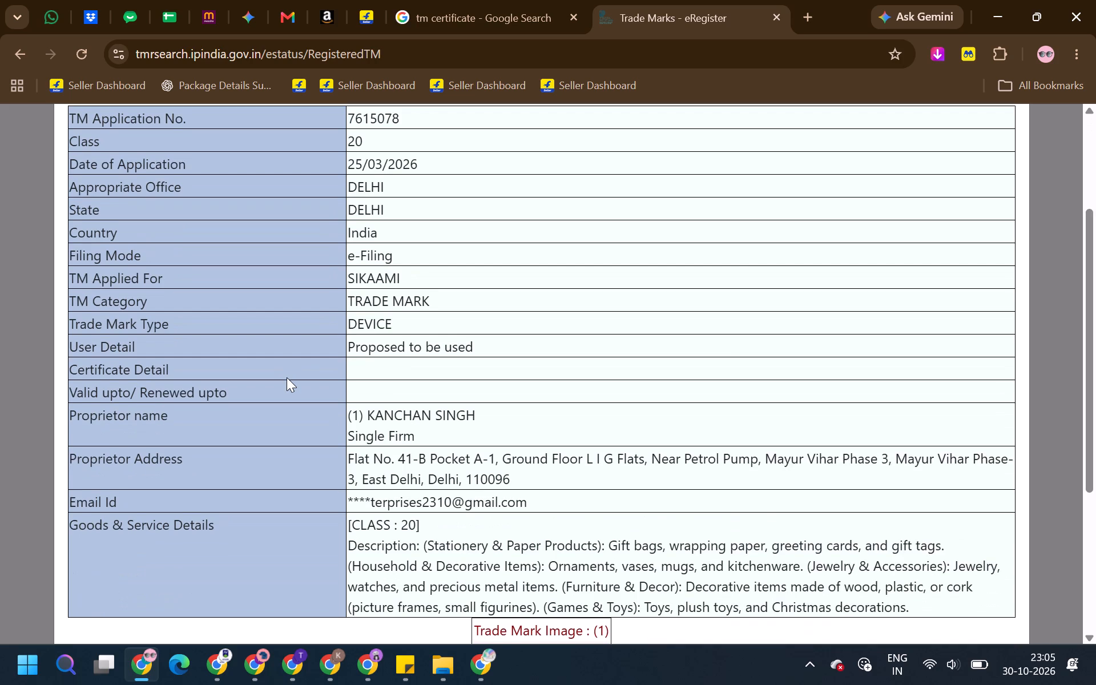
Examine the rest of the SIKAAMI application record, including the trade mark image section and the application status.
scroll(287, 377, down, 2)
scroll(287, 377, up, 5)
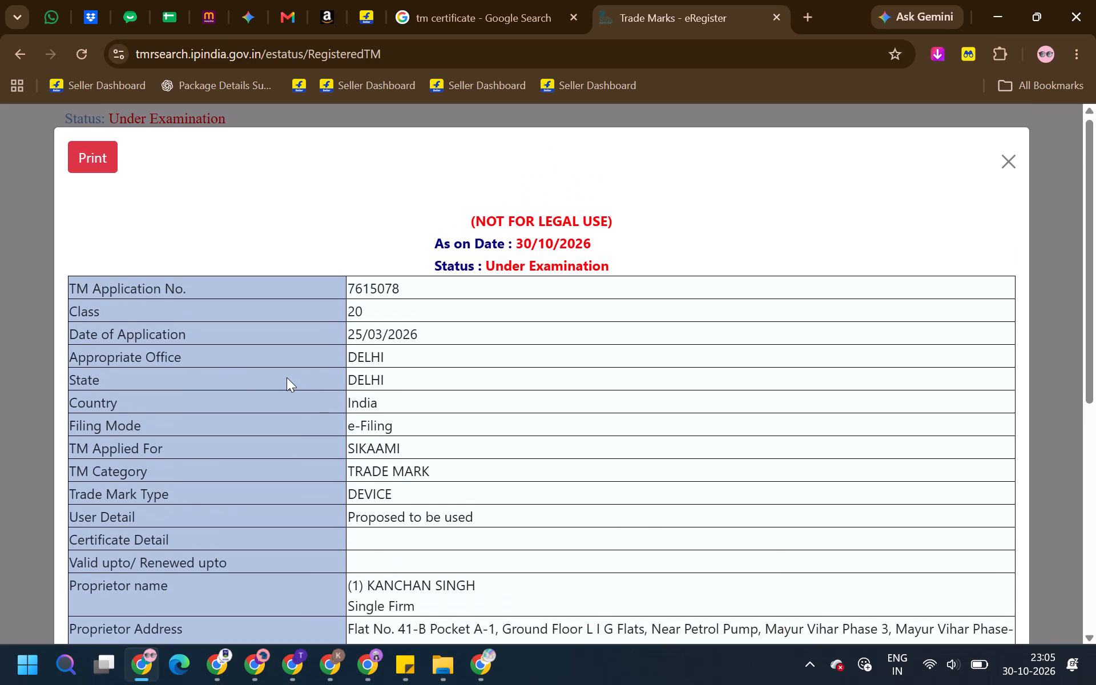
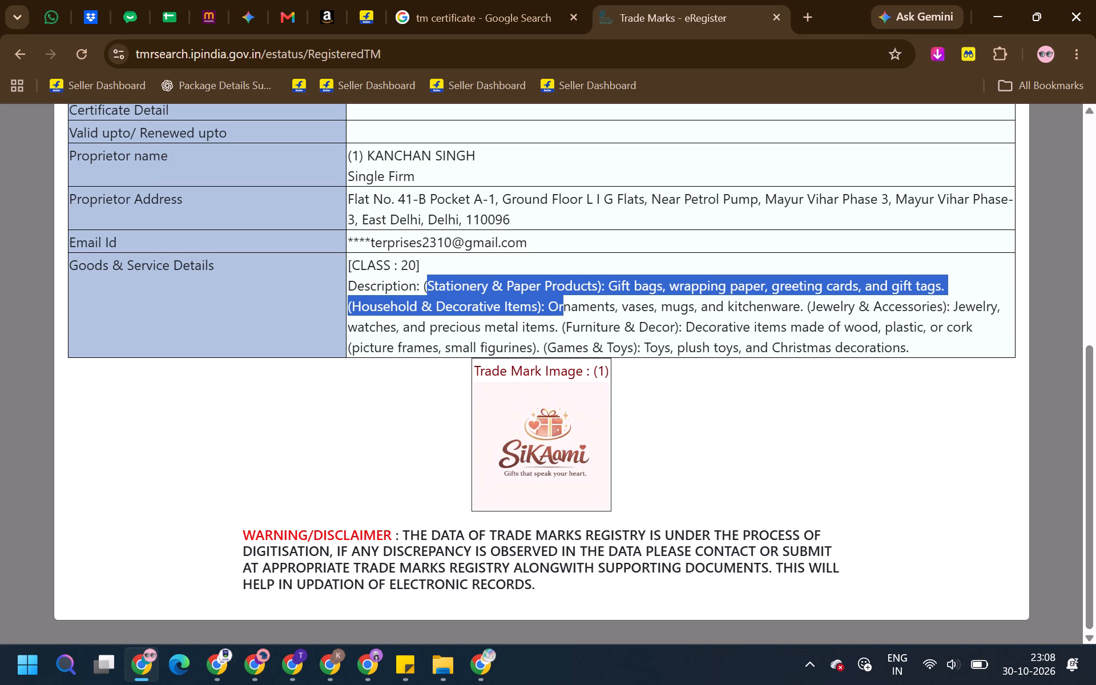
Close the SIKAAMI application details and review the trade mark's status summary and logo image.
scroll(589, 307, up, 2)
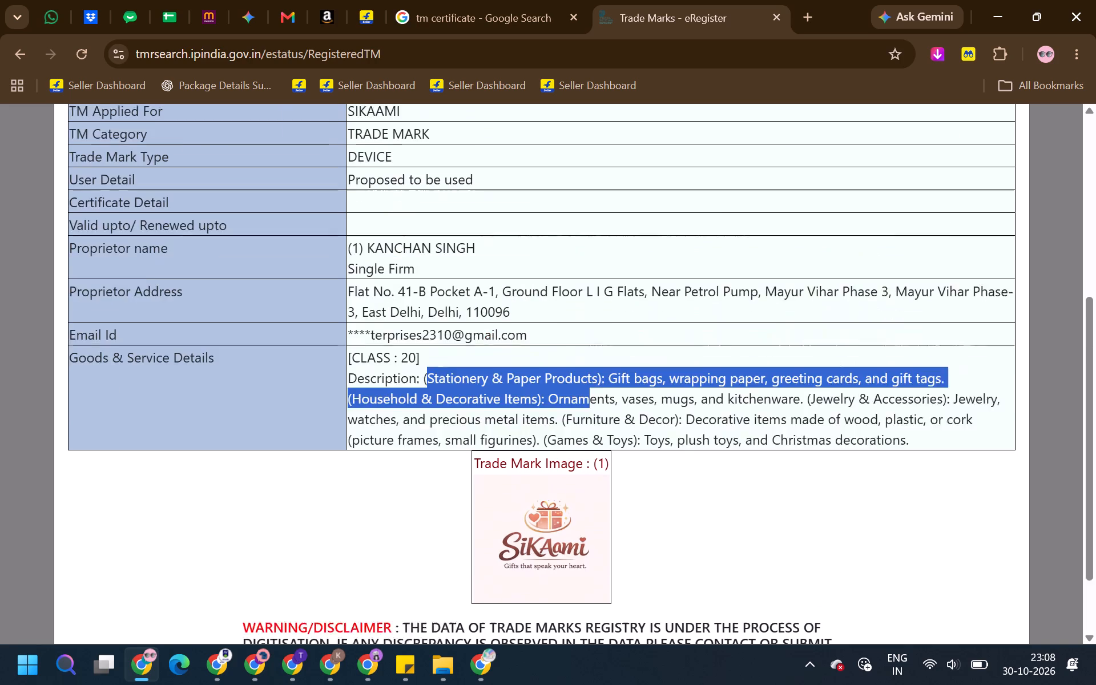
scroll(589, 307, up, 5)
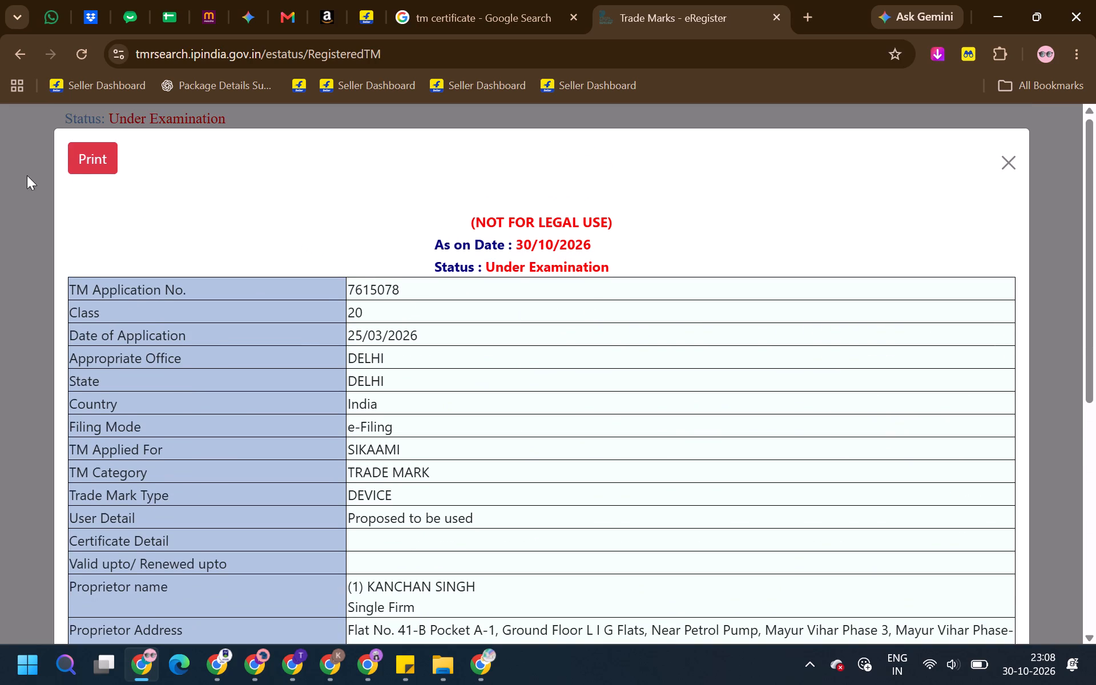
click(27, 171)
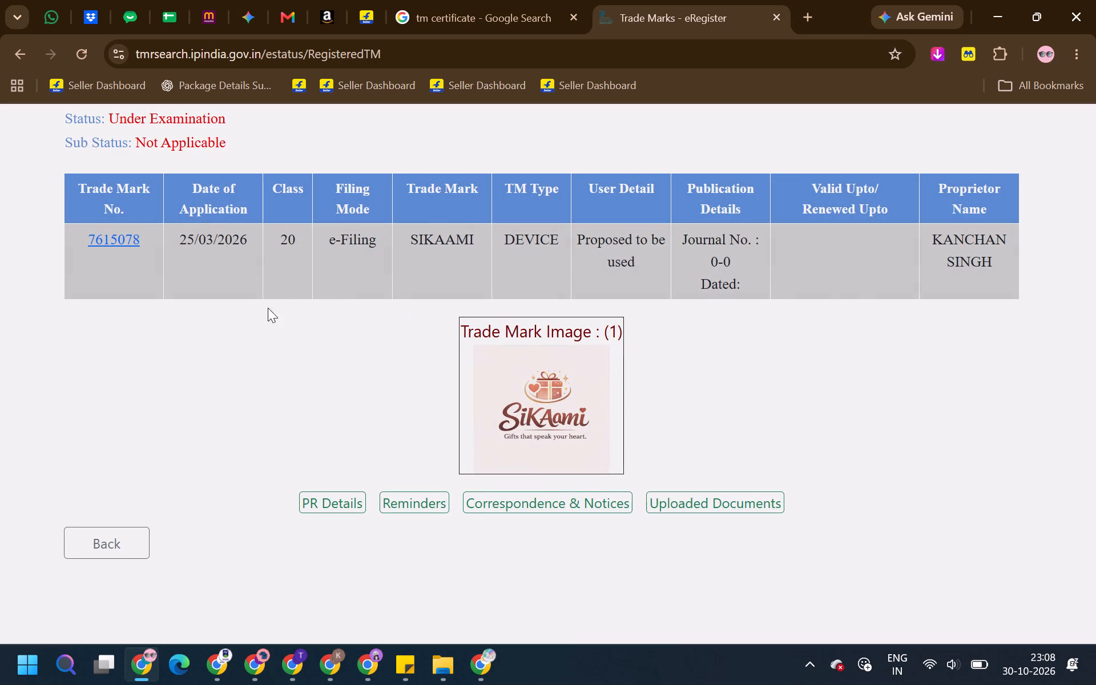
scroll(252, 313, down, 1)
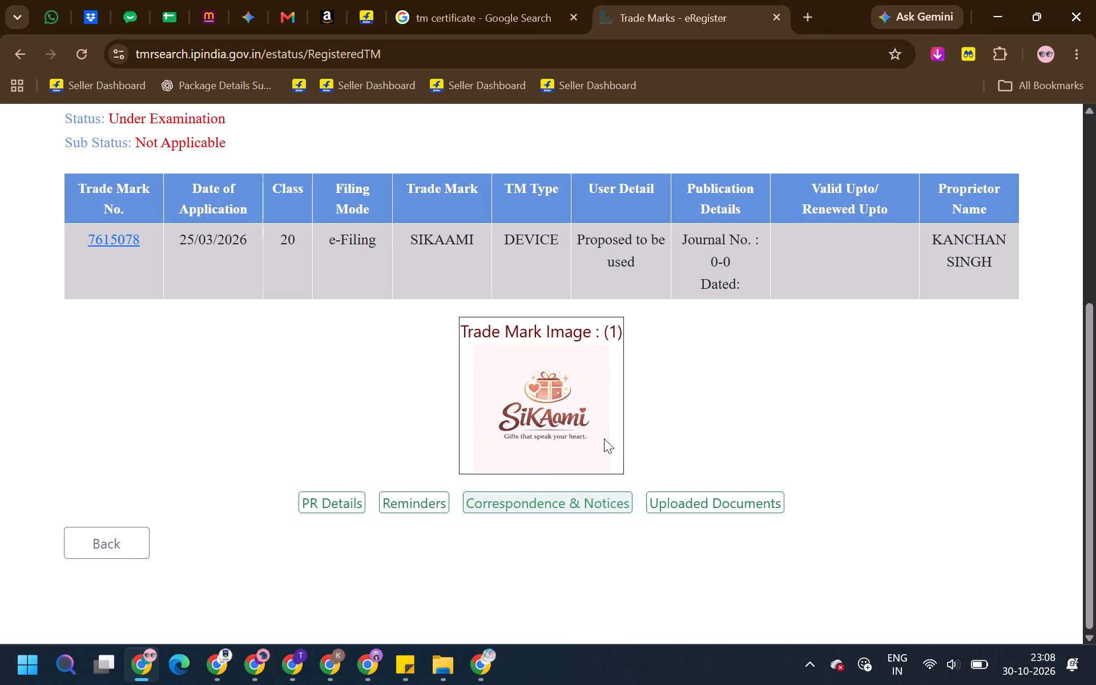
right_click(568, 420)
click(728, 406)
Close the trademark e-Register page.
click(542, 0)
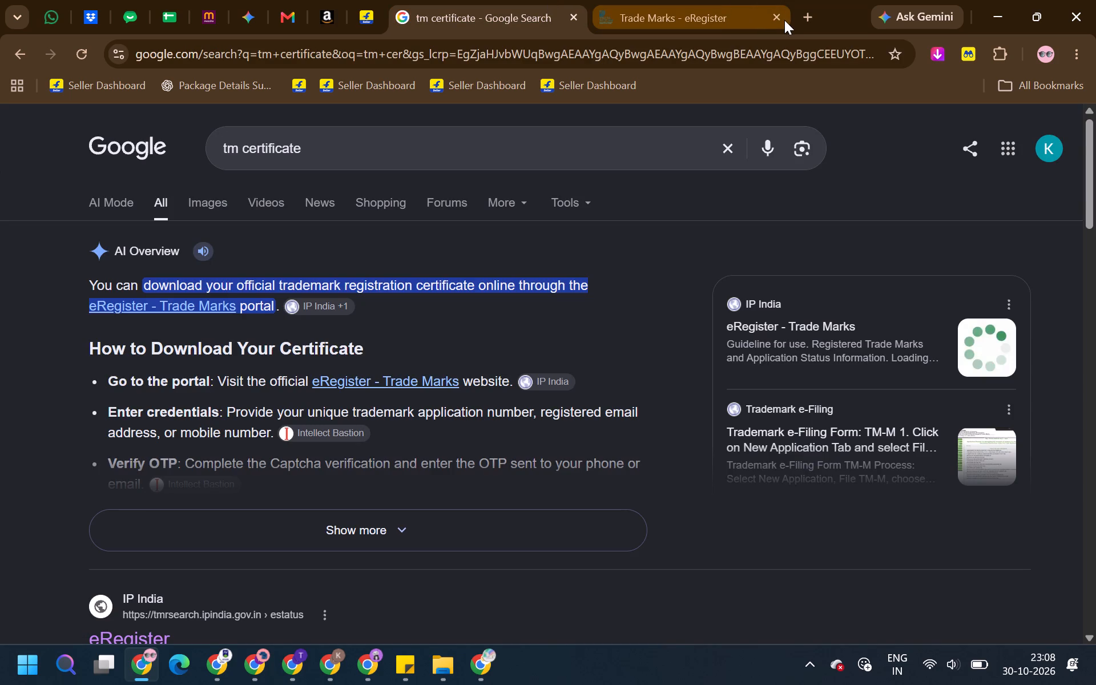
click(779, 20)
Switch to Flipkart Seller Hub, look over the active SIKAAMI listings and open the seller home page.
click(357, 10)
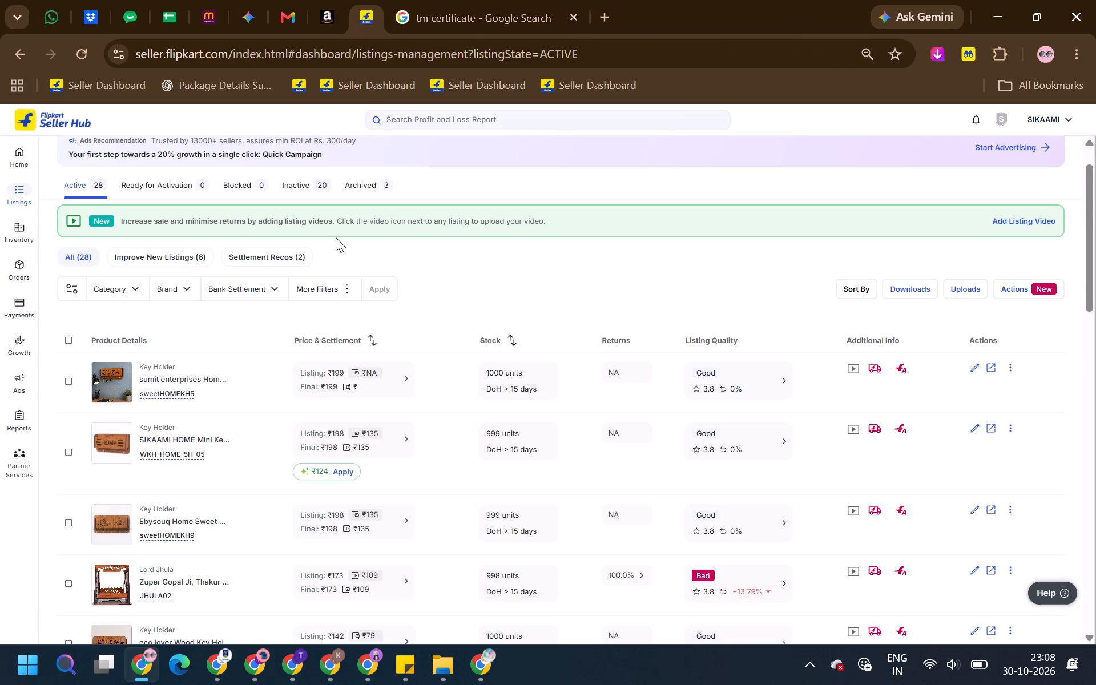
scroll(341, 243, down, 3)
scroll(467, 359, up, 11)
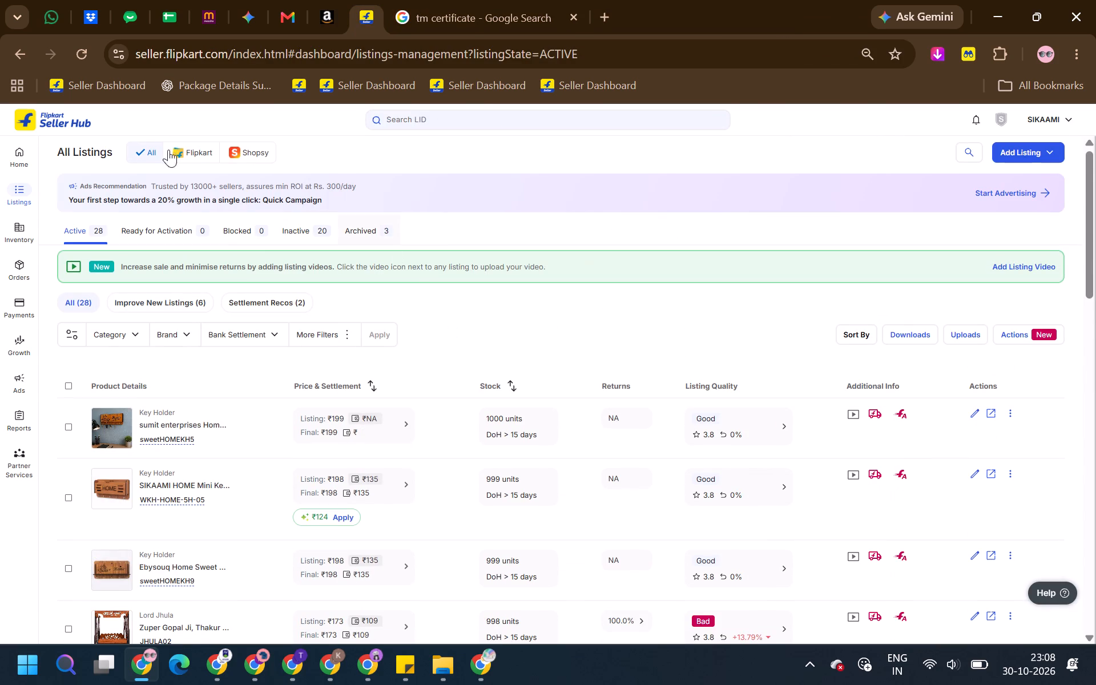
click(26, 159)
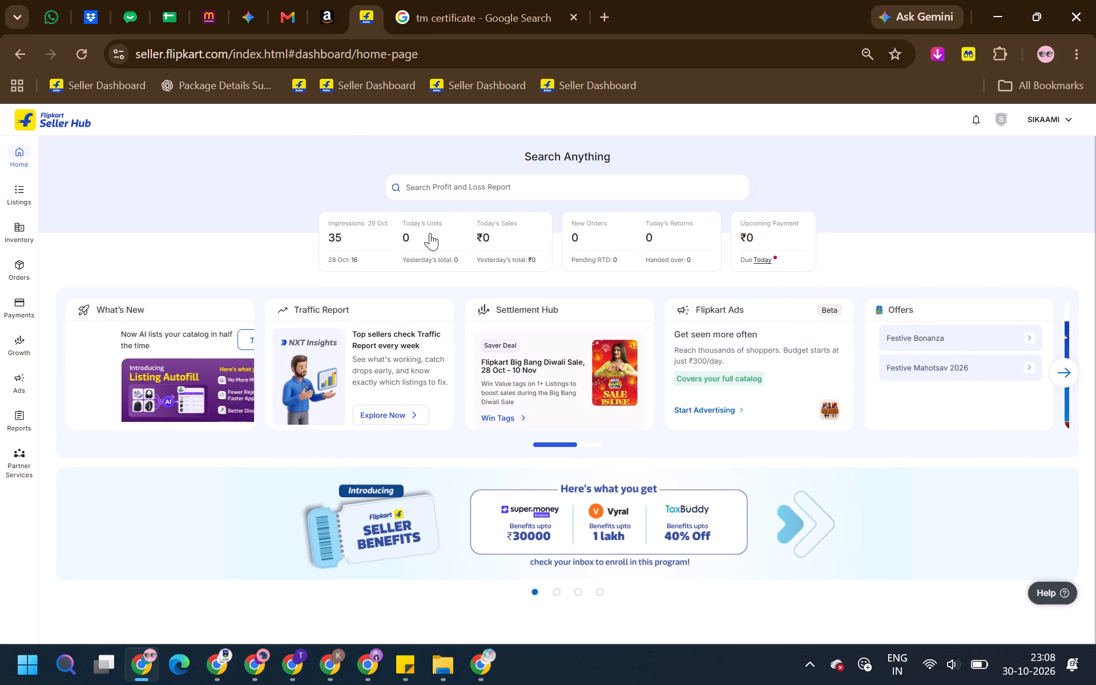
Close the "tm certificate" search page and switch to the SIKAAMI Amazon Seller Central dashboard.
click(574, 20)
click(331, 25)
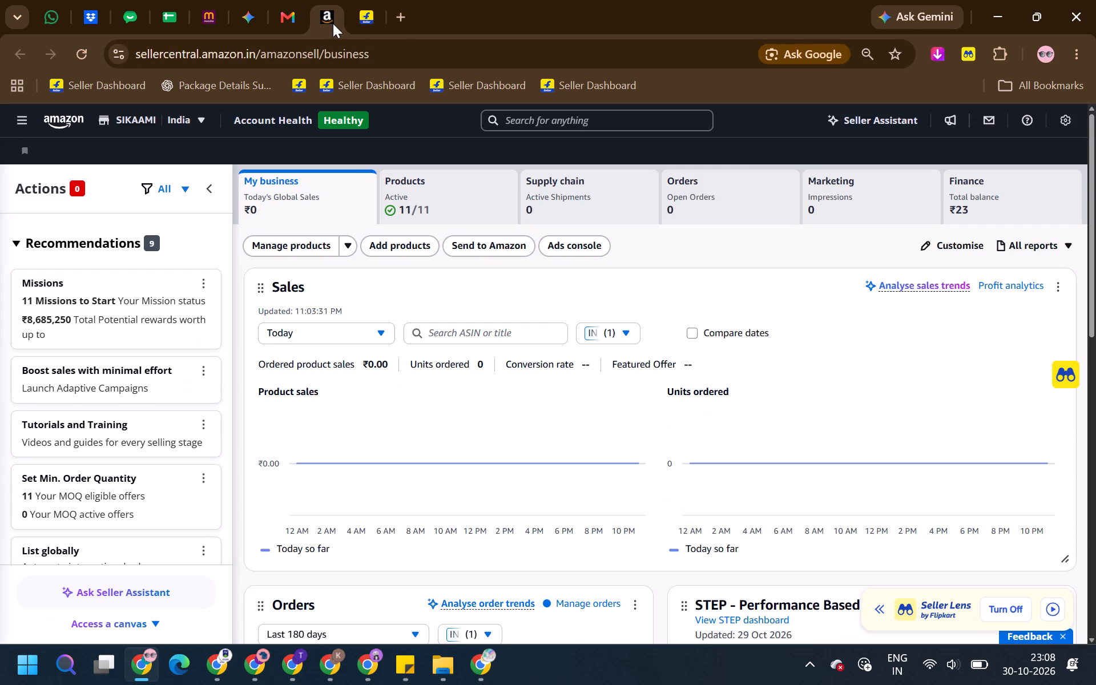
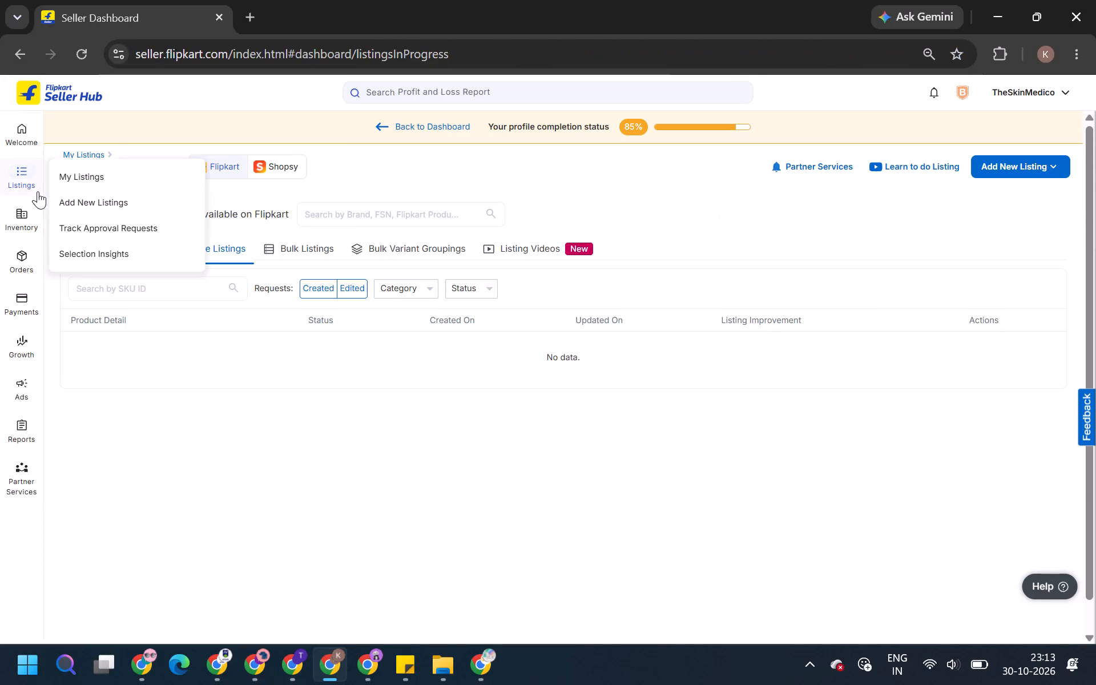
Open the active listings page of the TheSkinMedico Flipkart seller account.
click(6, 181)
click(9, 178)
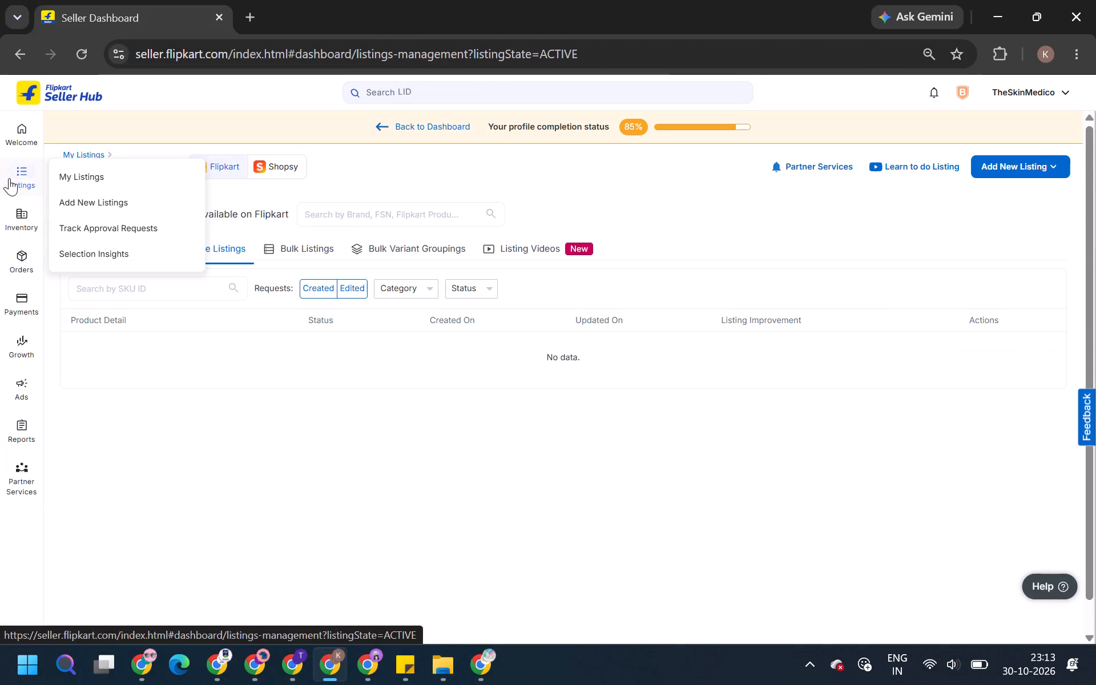
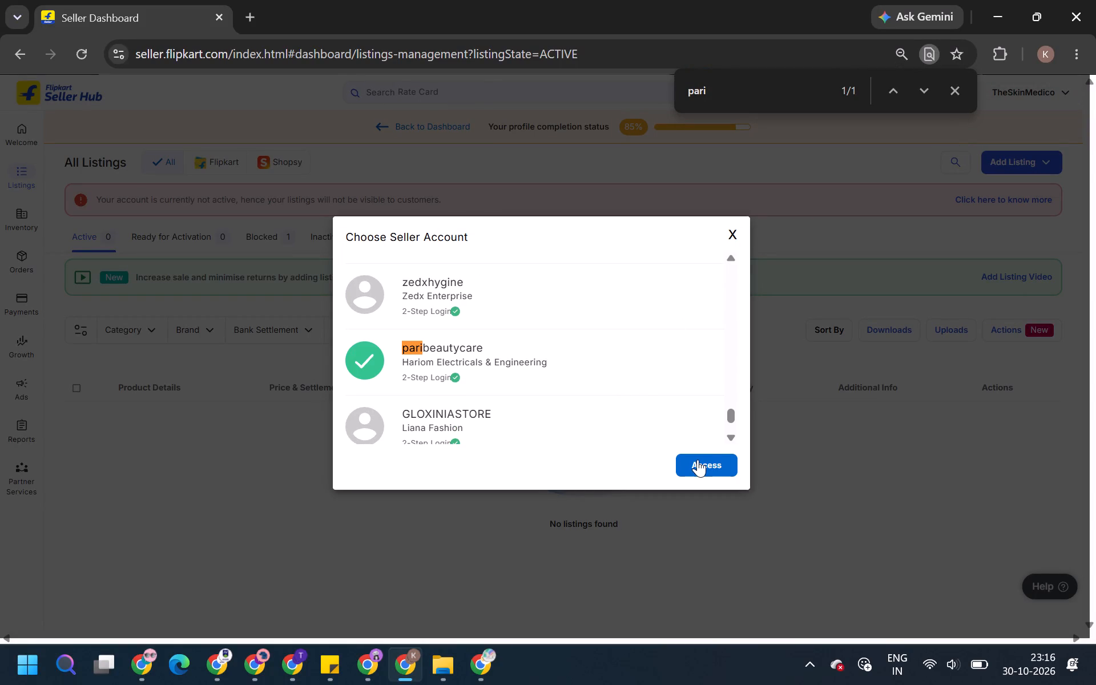
Switch to the paribeautycare seller account.
click(698, 460)
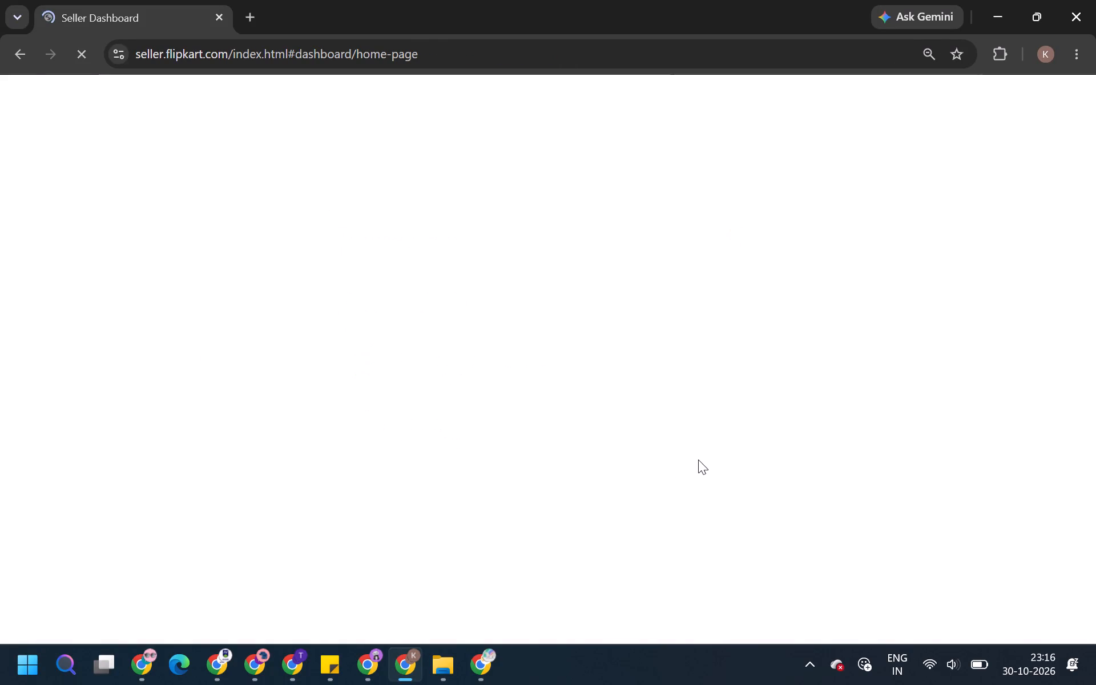
Look over the single listings in progress of the paribeautycare account.
click(88, 199)
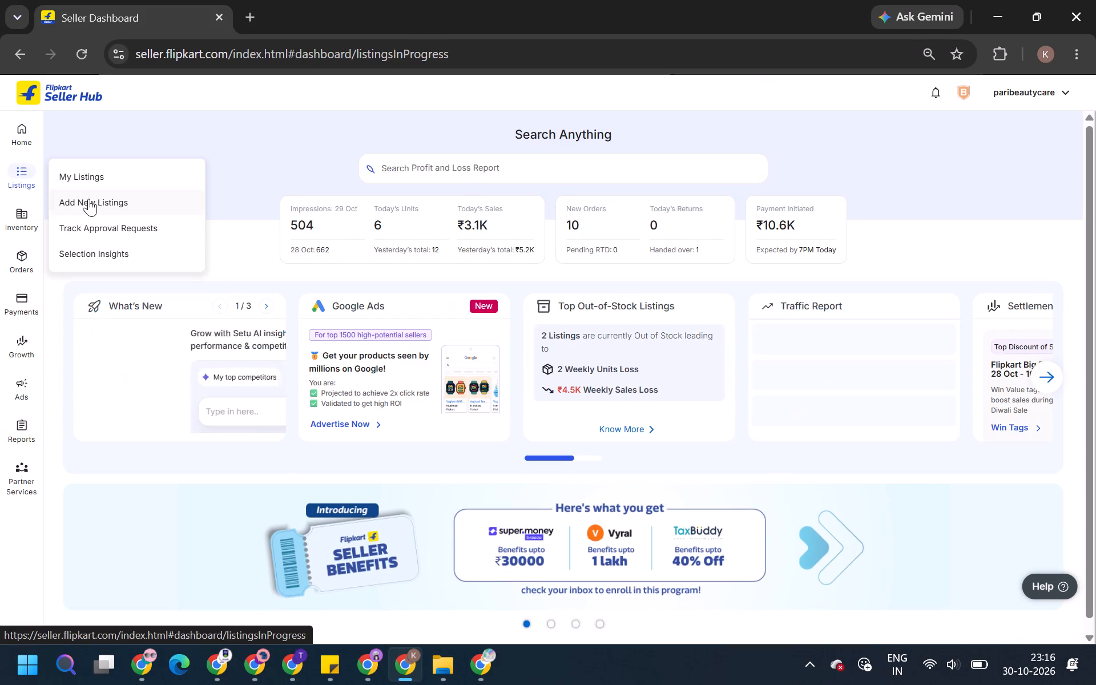
scroll(606, 289, down, 1)
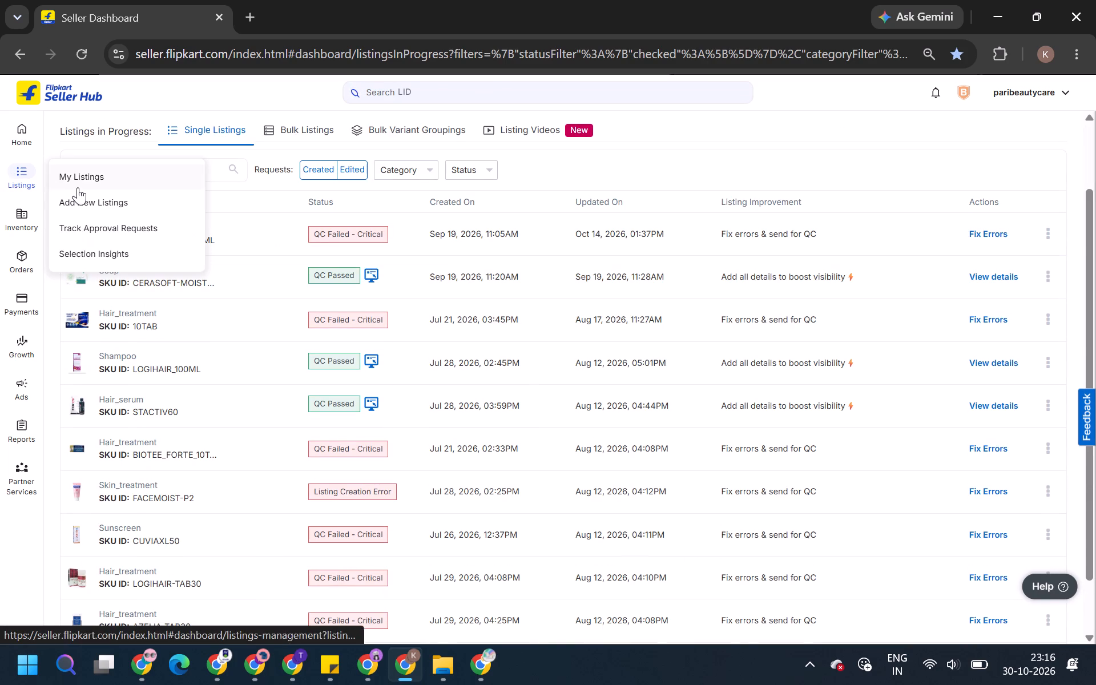
Go to the account's SPF claims and start raising a new claim.
click(101, 410)
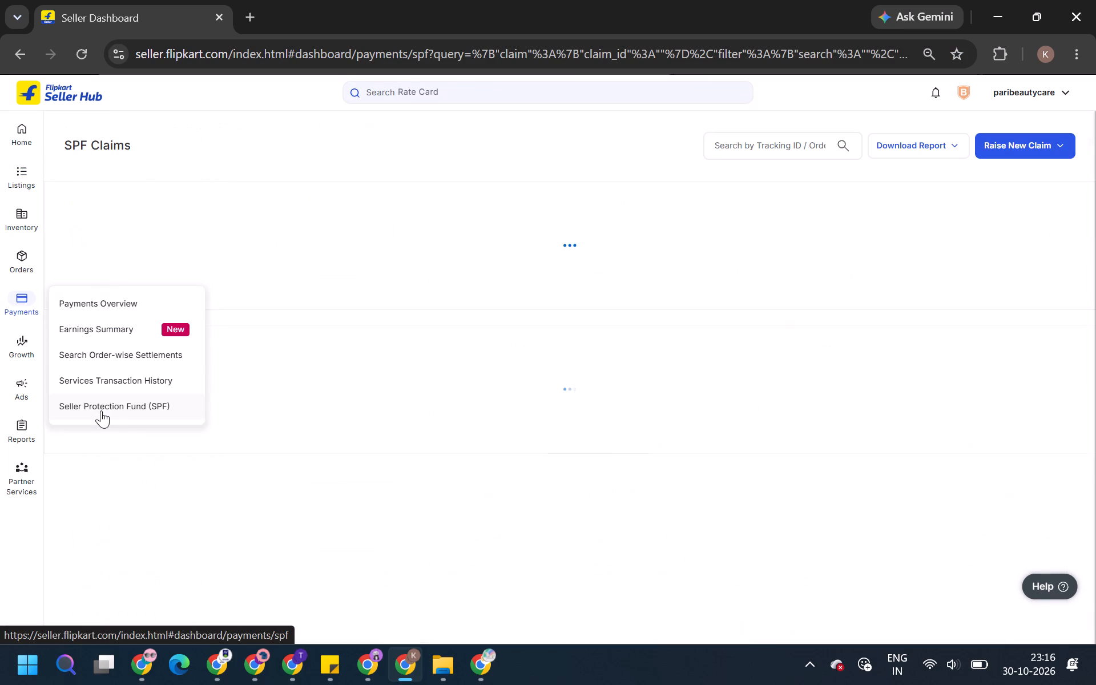
click(1063, 151)
click(1005, 178)
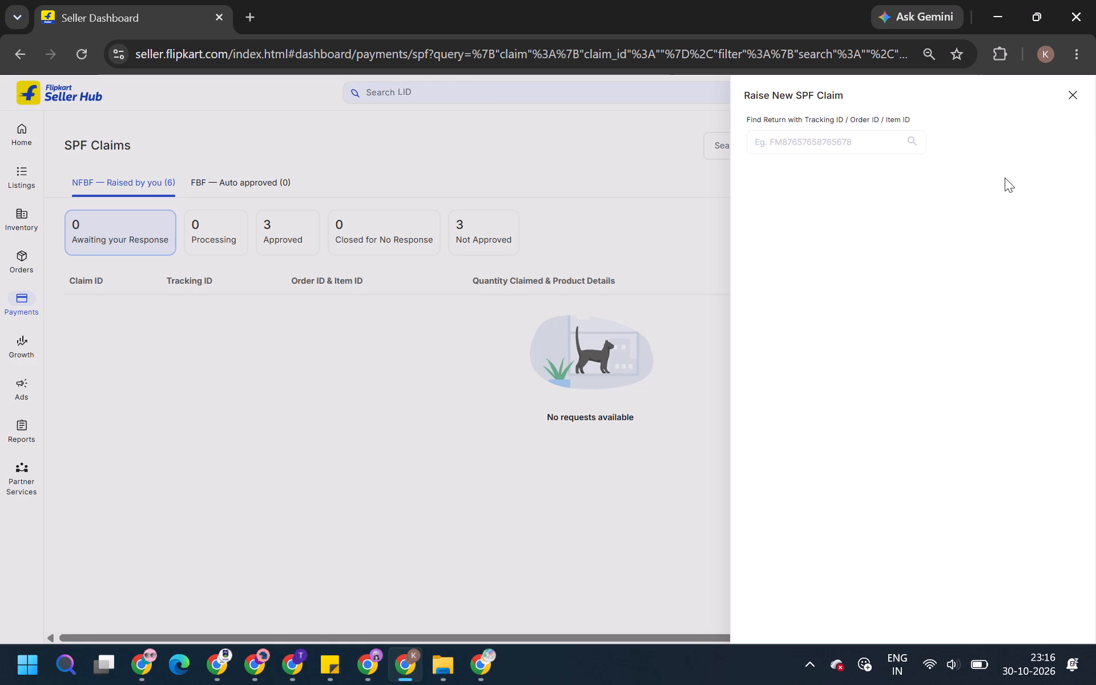
click(870, 148)
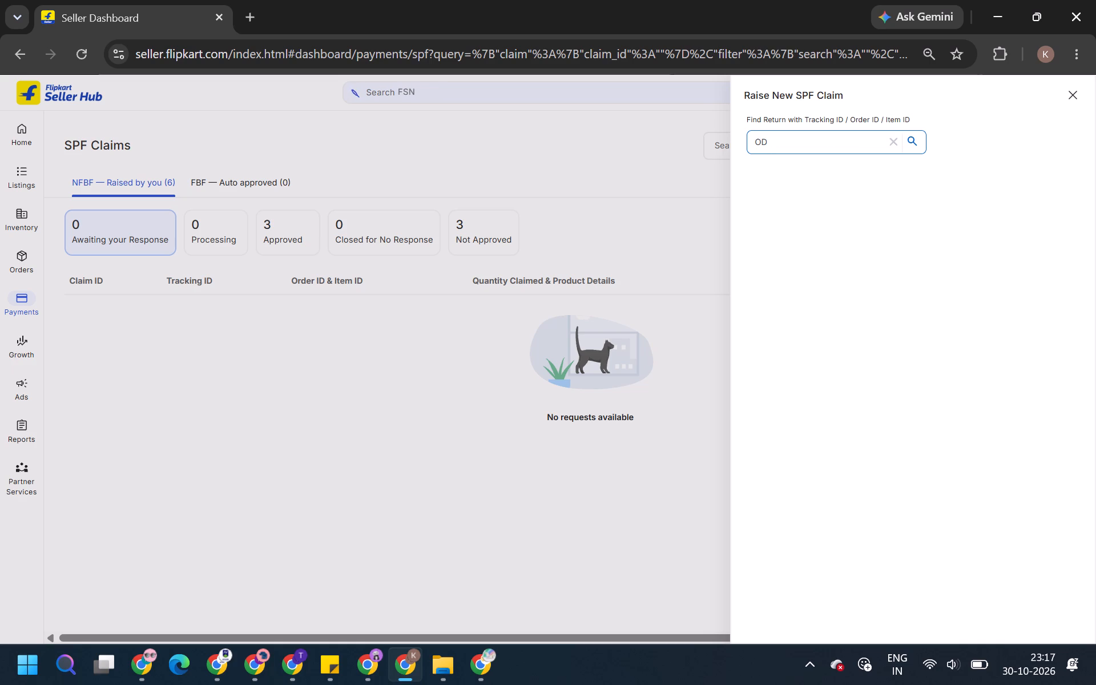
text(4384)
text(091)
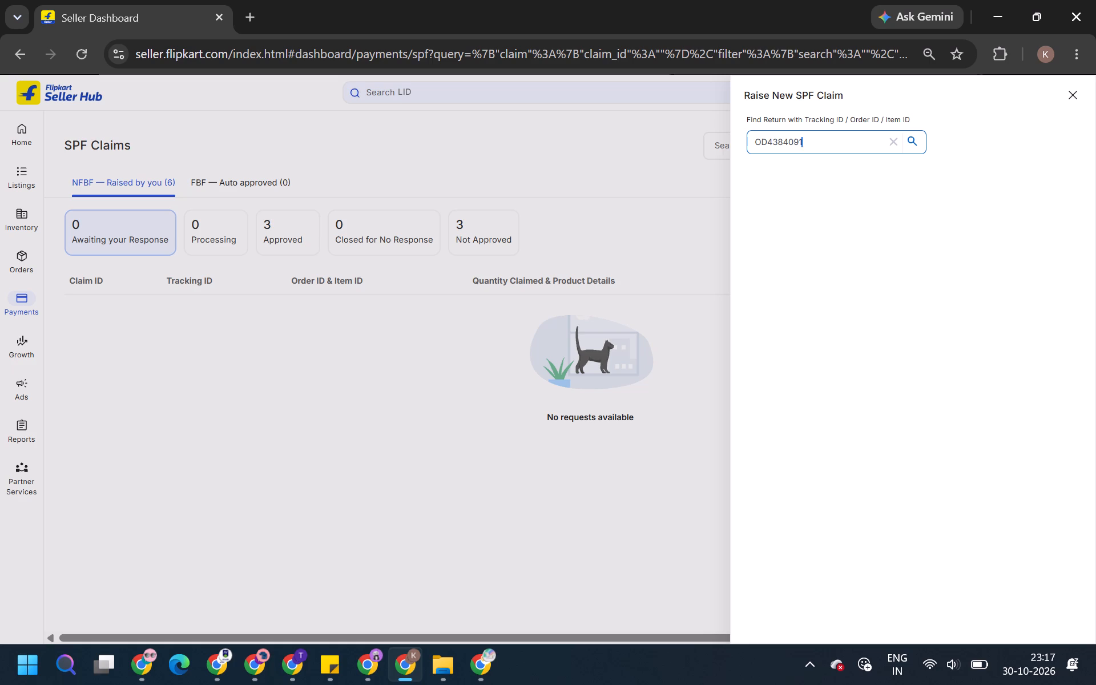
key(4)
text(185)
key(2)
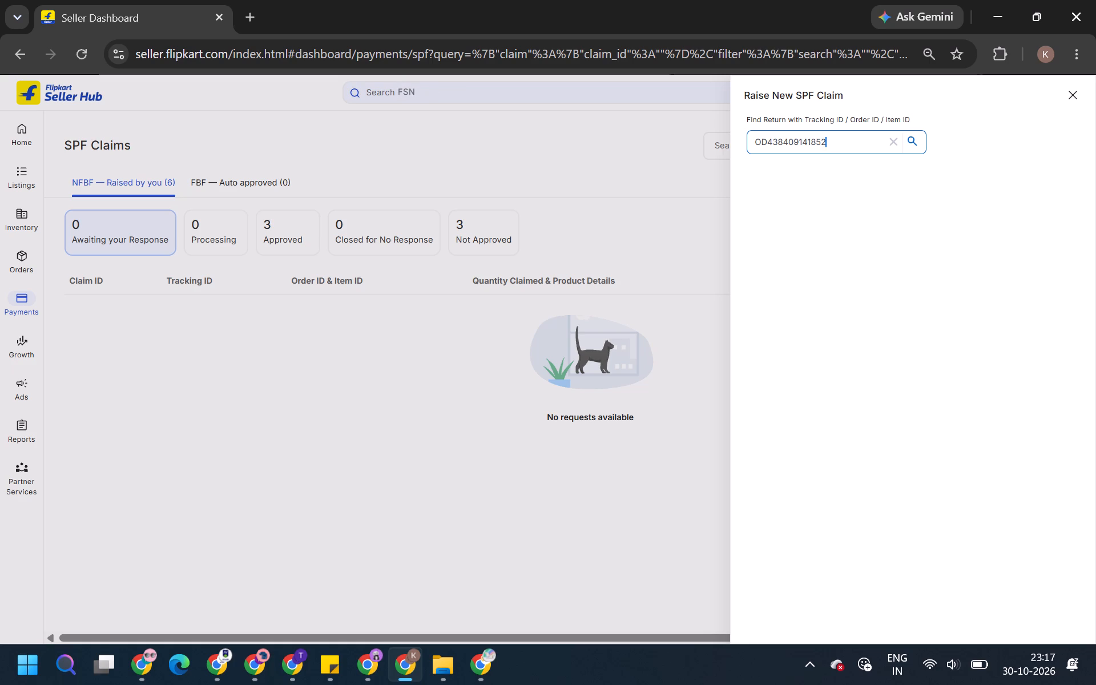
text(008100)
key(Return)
Choose the Mediklinik Kart Glotamin Skin Moisturizing Lotion as the affected product and proceed to the claim form.
click(839, 297)
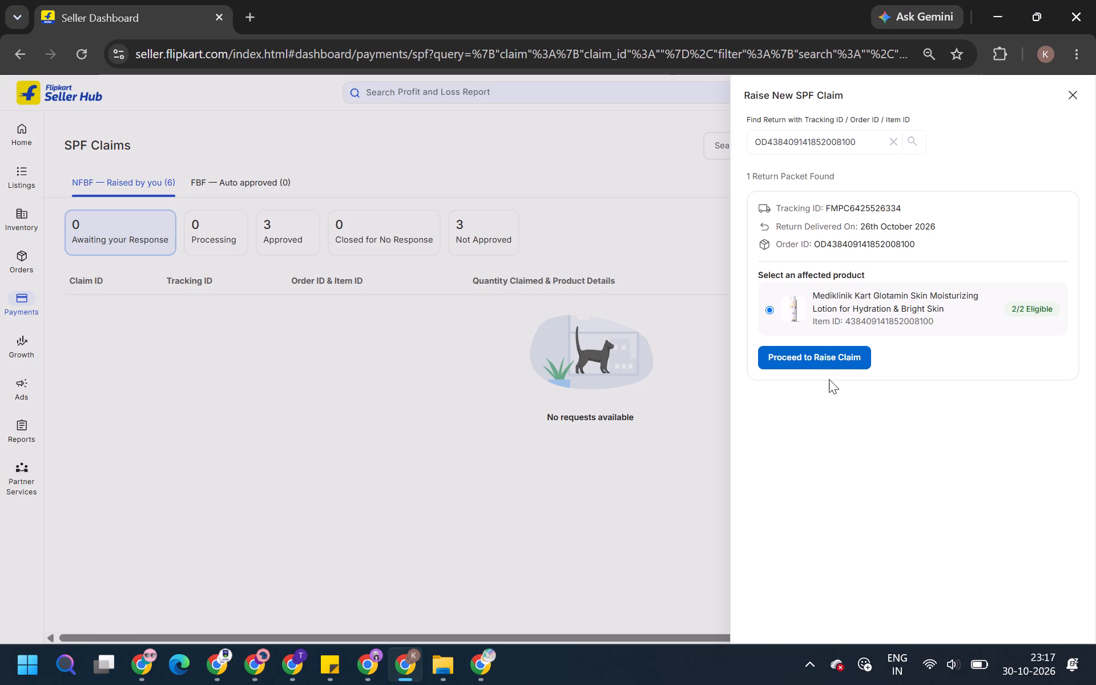
click(824, 348)
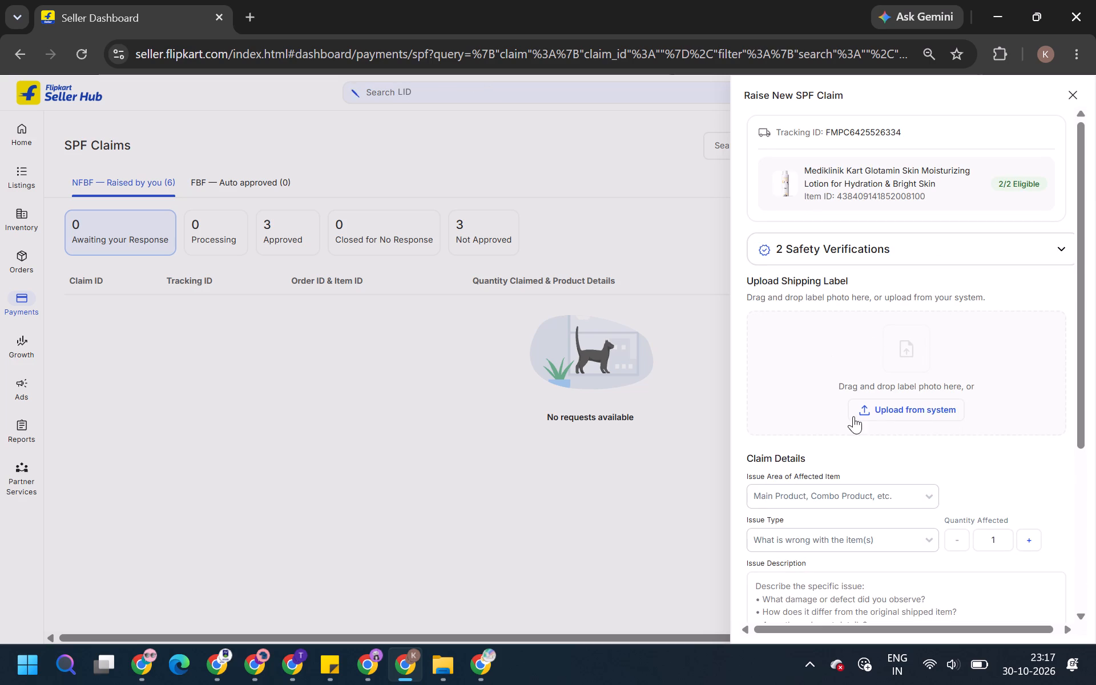
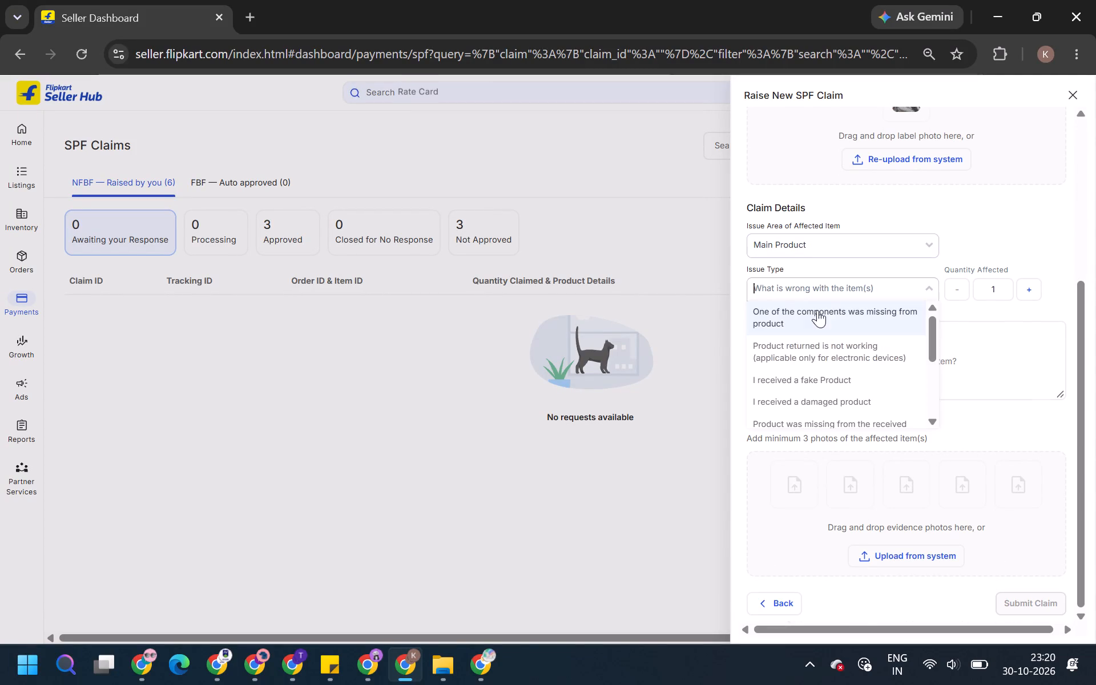
Set the claim's issue type to "I received a fake Product".
click(829, 380)
Enter the issue description "RECIEVED DIFFERENT PRODUCT BY CUSTOMER KINDLLY CHECK AND CLAIM THIS".
click(833, 360)
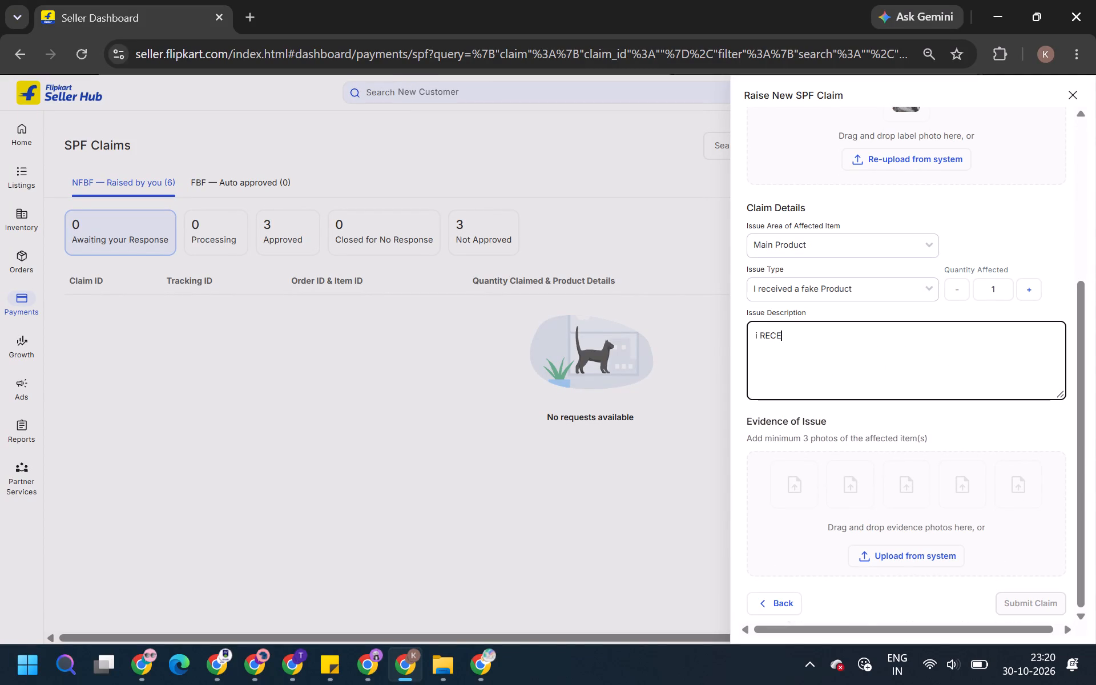
key(BackSpace)
key(BackSpace)
key(BackSpace)
key(BackSpace)
key(BackSpace)
key(BackSpace)
key(BackSpace)
key(BackSpace)
key(BackSpace)
key(BackSpace)
key(BackSpace)
key(BackSpace)
key(BackSpace)
key(BackSpace)
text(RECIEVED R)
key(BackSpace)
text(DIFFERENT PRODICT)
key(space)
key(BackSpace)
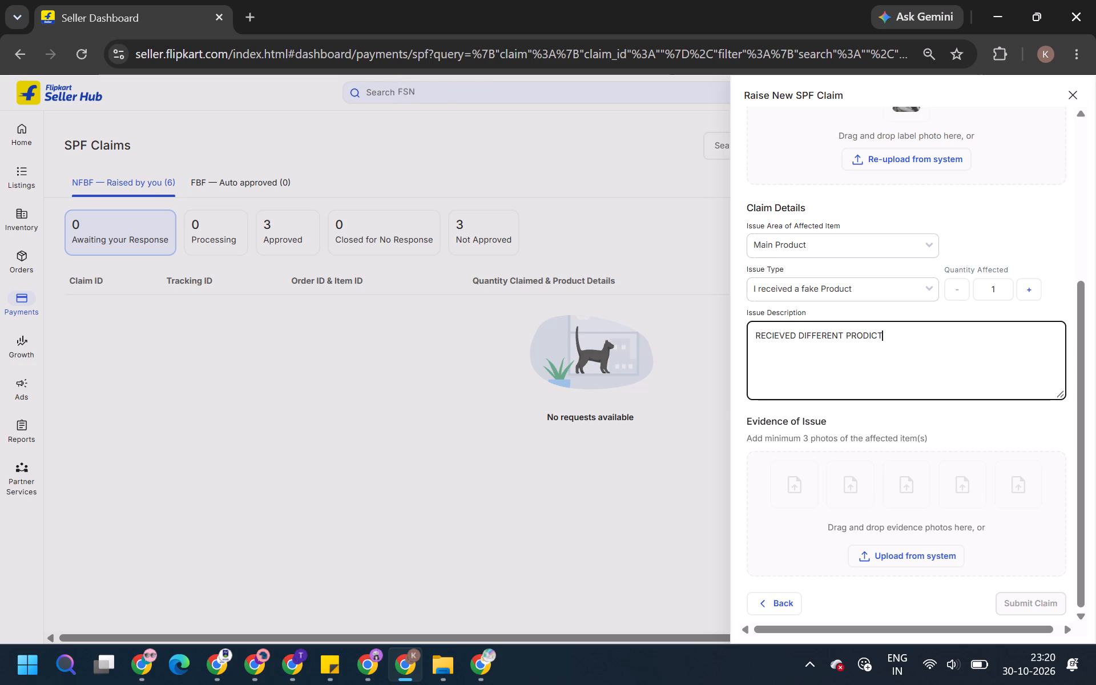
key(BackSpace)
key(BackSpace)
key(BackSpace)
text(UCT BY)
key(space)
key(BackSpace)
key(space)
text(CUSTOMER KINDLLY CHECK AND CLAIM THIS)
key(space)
Upload WhatsApp Image 2026-10-30 at 23.18.55 from the "WhatsApp Unknown 2026-10-30 at 23.19.49" downloads folder as the first evidence photo.
click(864, 569)
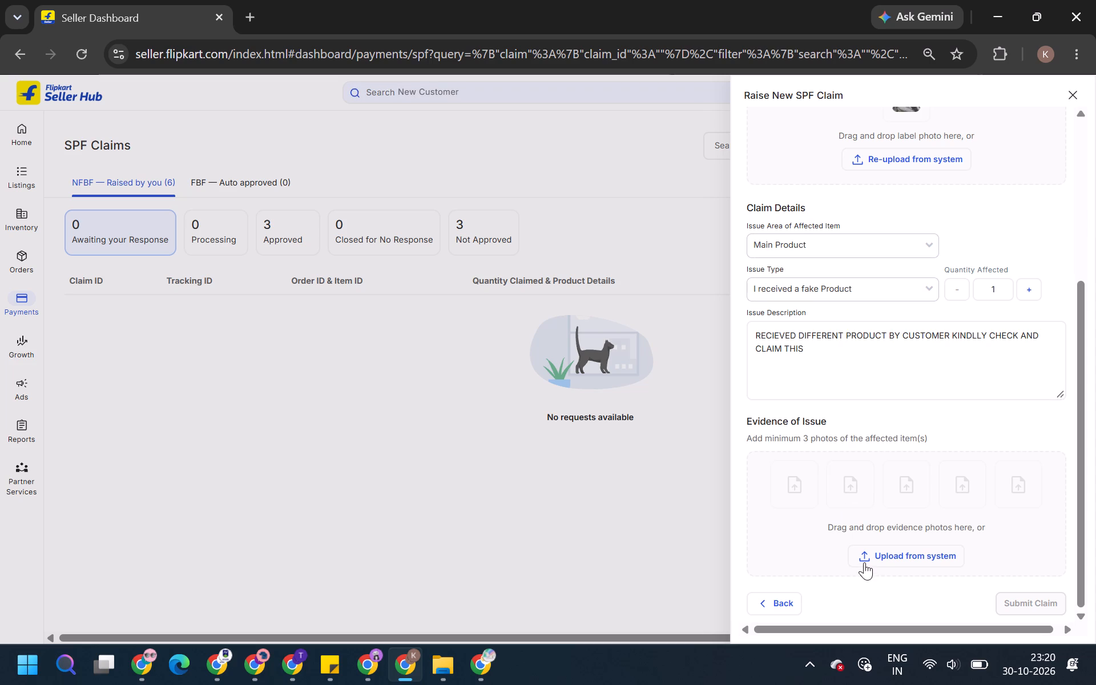
click(864, 561)
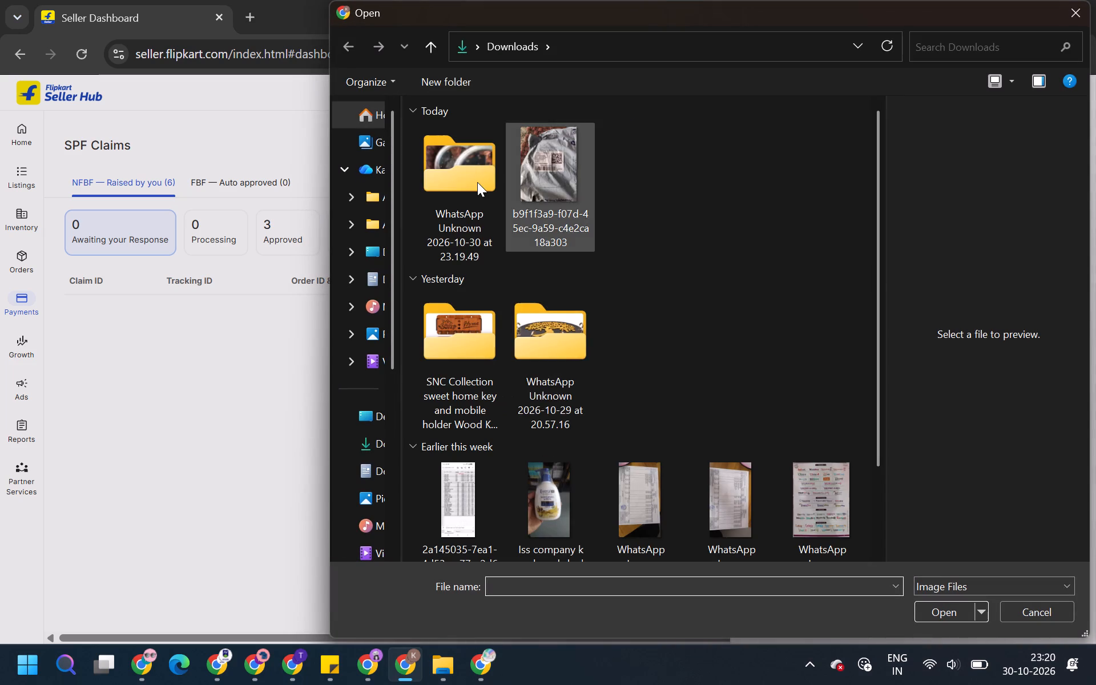
double_click(475, 181)
ctrl+scroll(583, 320, up, 13)
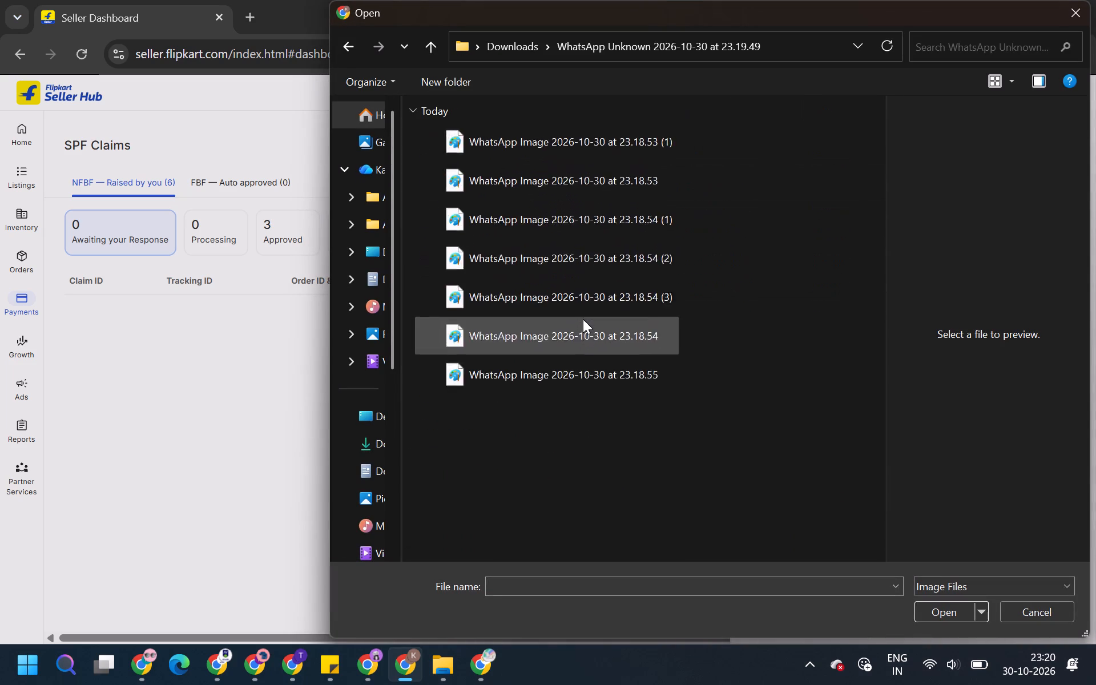
ctrl+scroll(583, 319, up, 20)
ctrl+scroll(583, 319, up, 2)
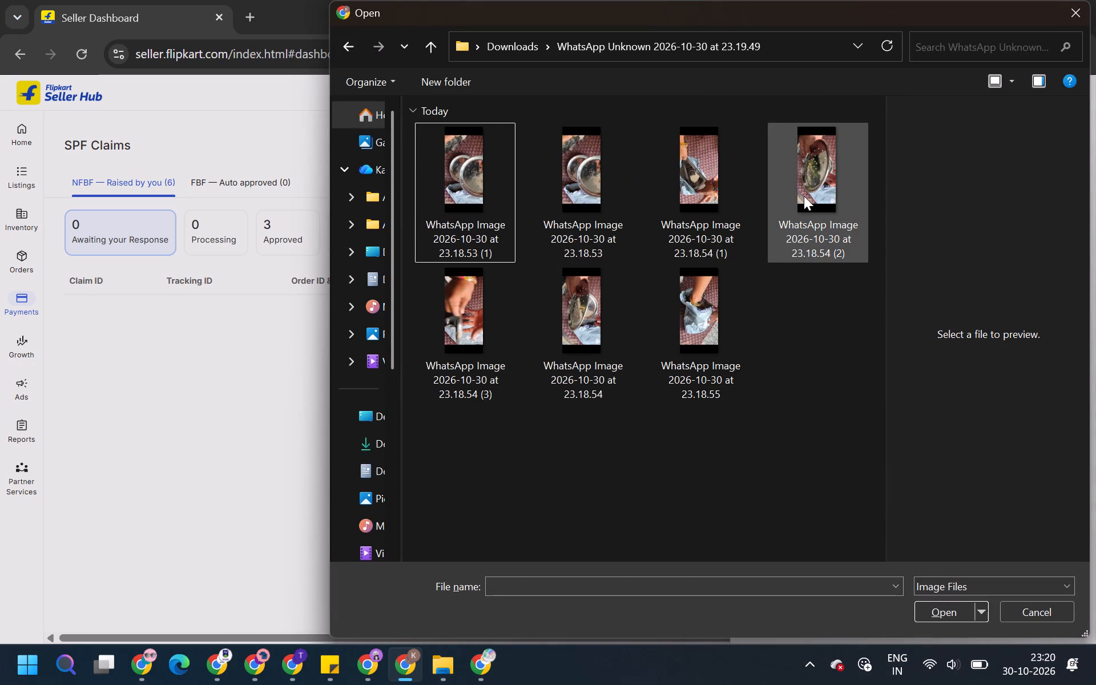
click(805, 196)
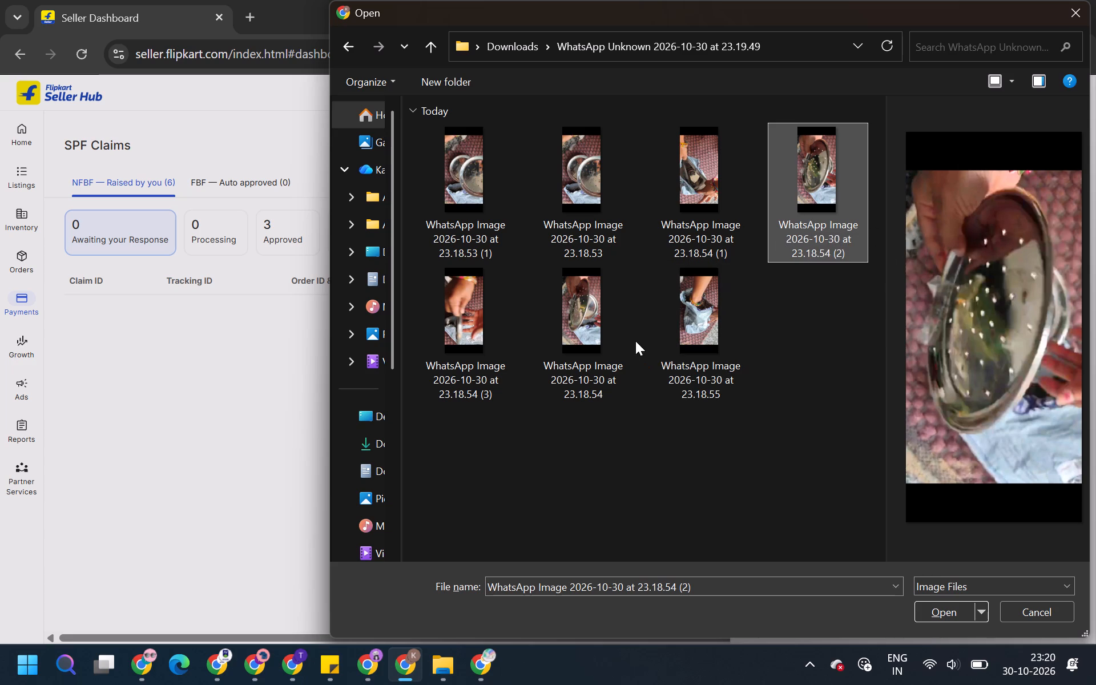
double_click(686, 321)
Add three more evidence photos from the same folder: the WhatsApp images 23.18.54 (1), 23.18.53 (1) and 23.18.54.
click(867, 549)
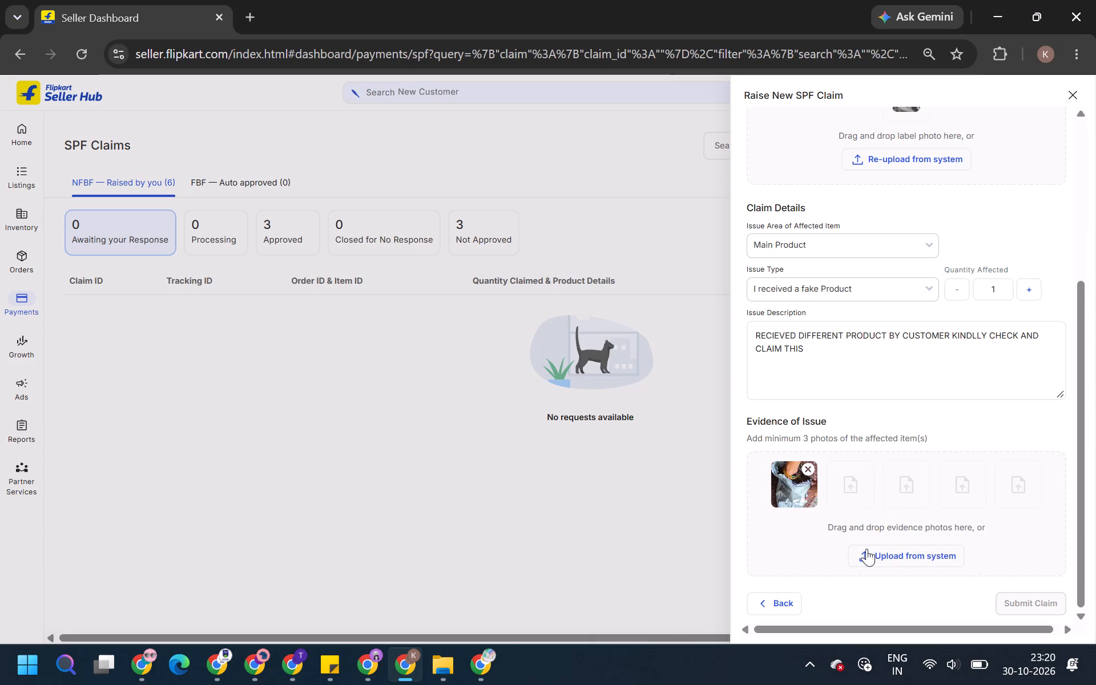
click(594, 354)
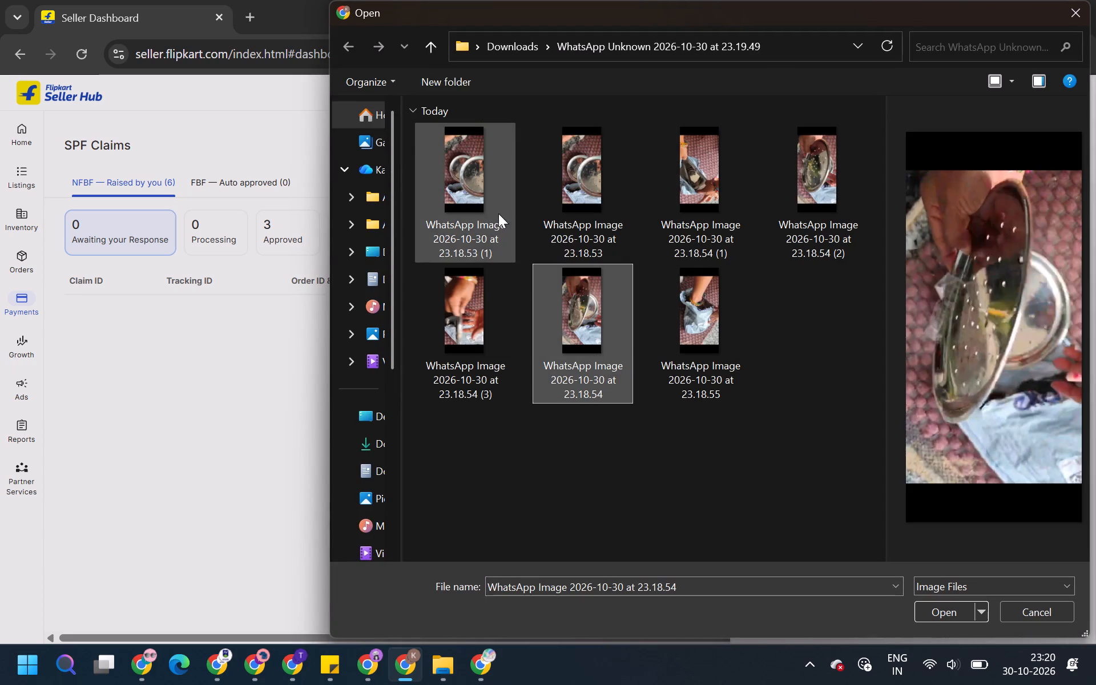
double_click(715, 191)
click(874, 553)
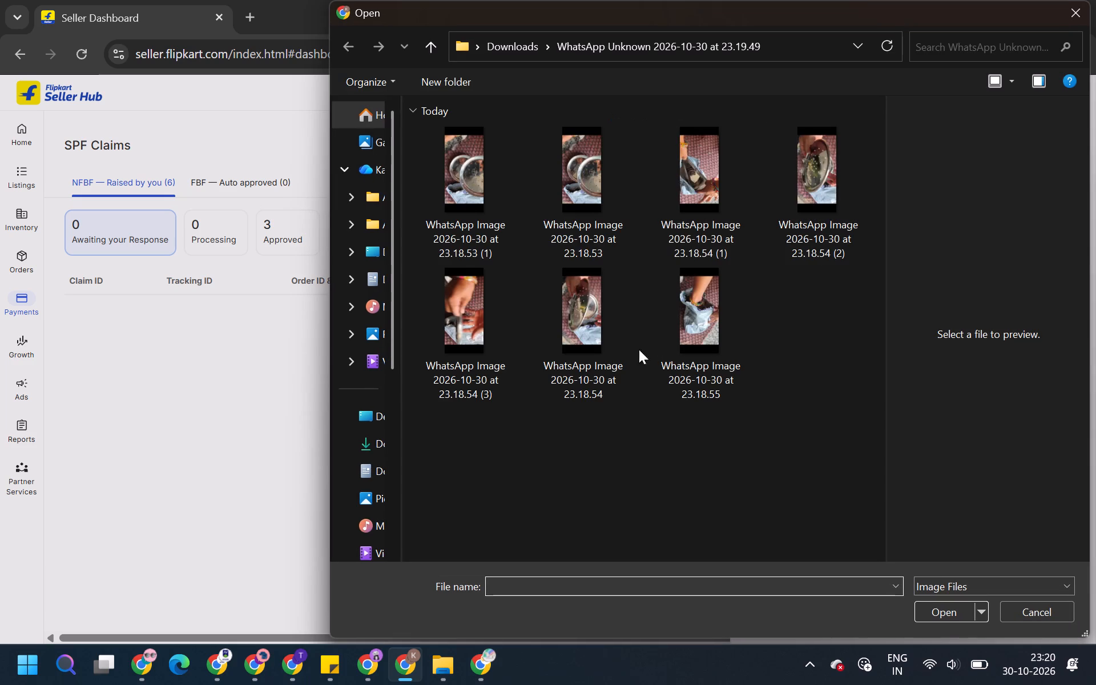
double_click(455, 209)
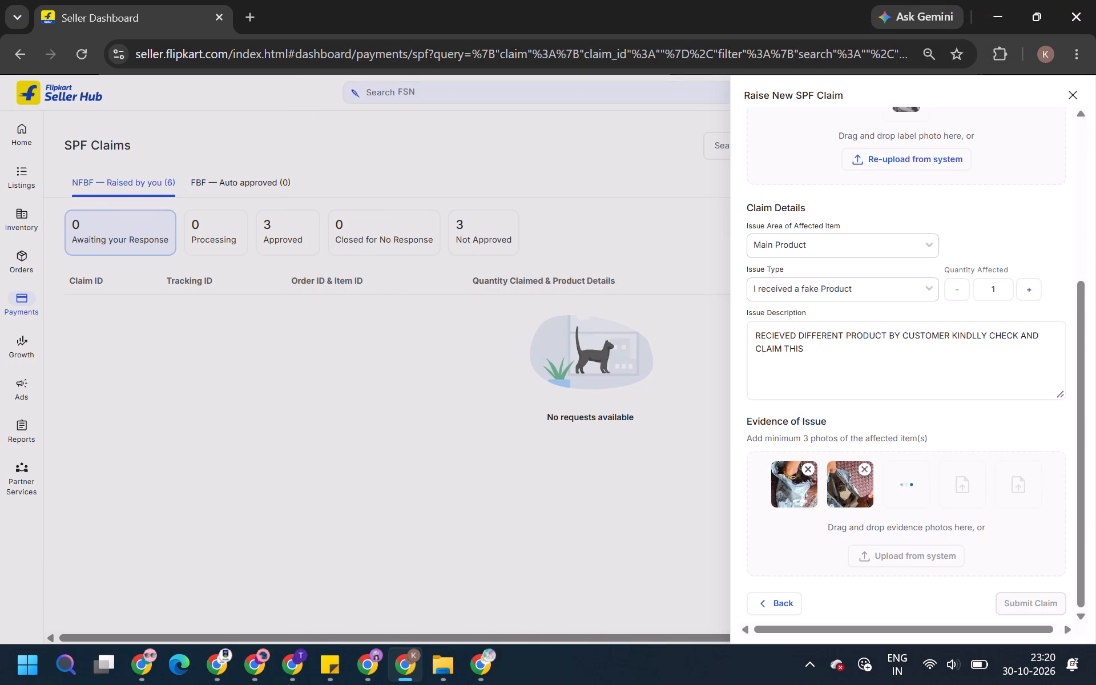
click(926, 555)
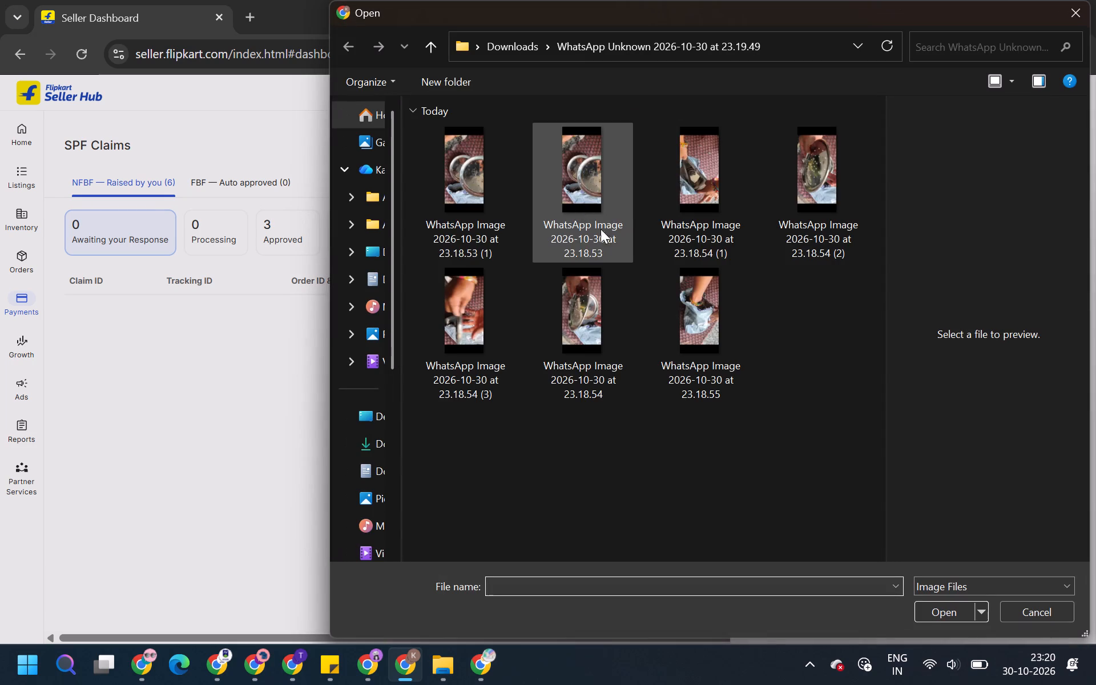
double_click(593, 319)
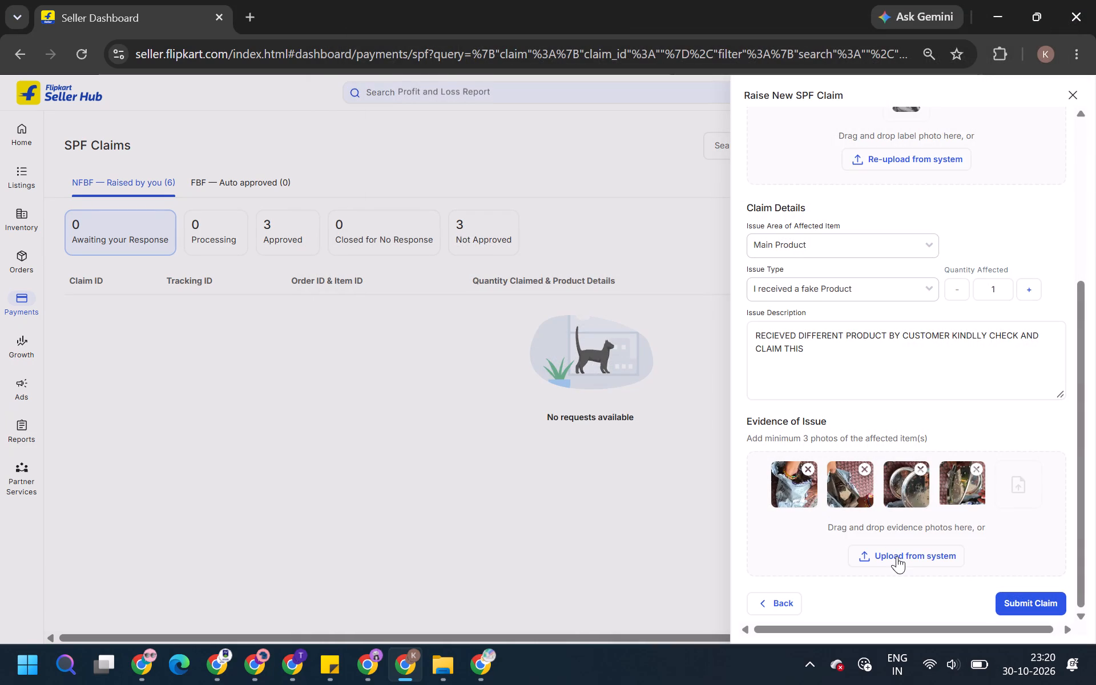
Pick a fifth evidence photo for the claim from the same WhatsApp images folder.
click(897, 556)
click(707, 327)
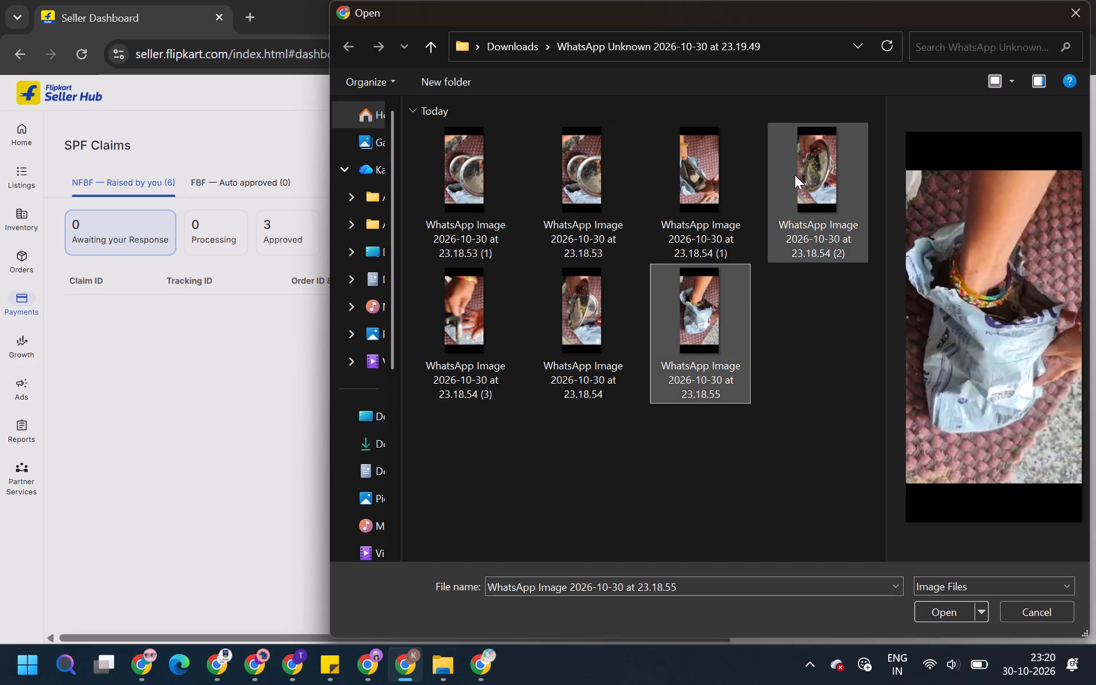
Add the last evidence photo, WhatsApp Image 23.18.54 (2), and submit the SPF claim for the Glotamin lotion.
click(798, 175)
double_click(818, 190)
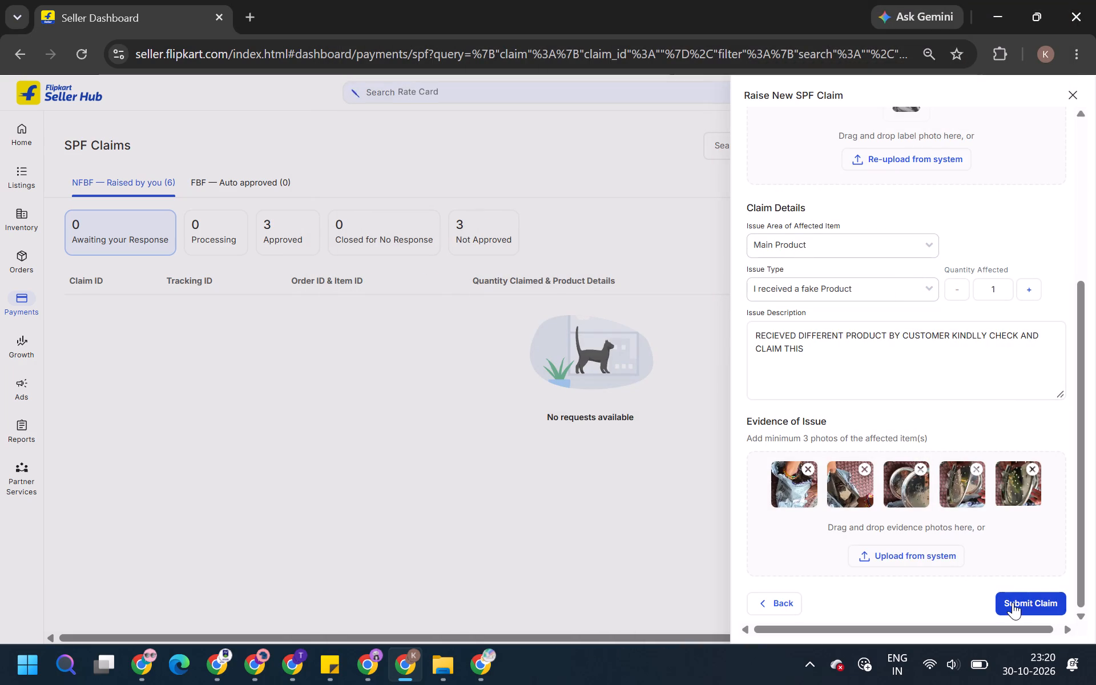
click(1013, 602)
scroll(995, 338, down, 3)
scroll(895, 363, up, 2)
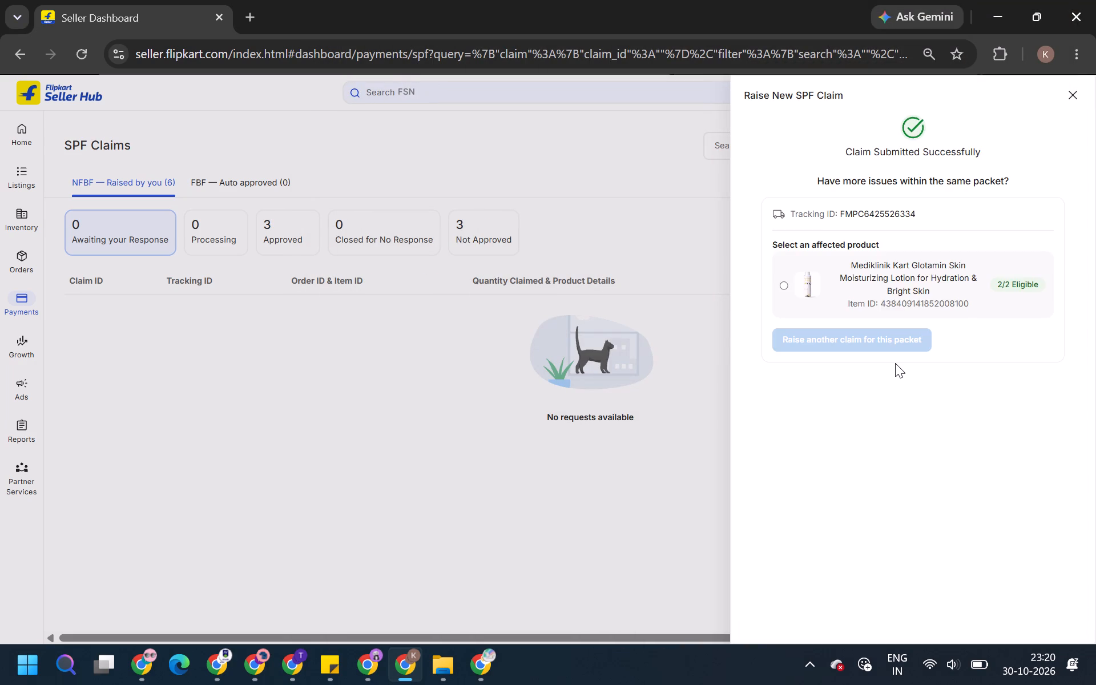
scroll(892, 362, up, 3)
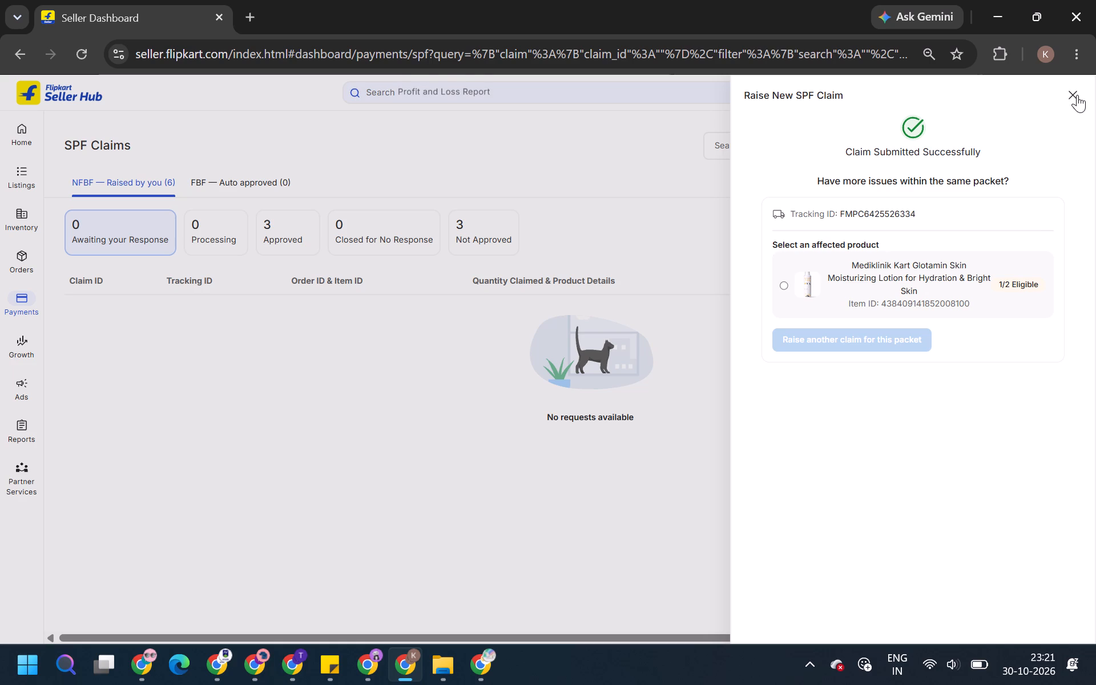
Raise another claim for the same packet on the Glotamin lotion and upload a photo as its shipping label.
click(861, 293)
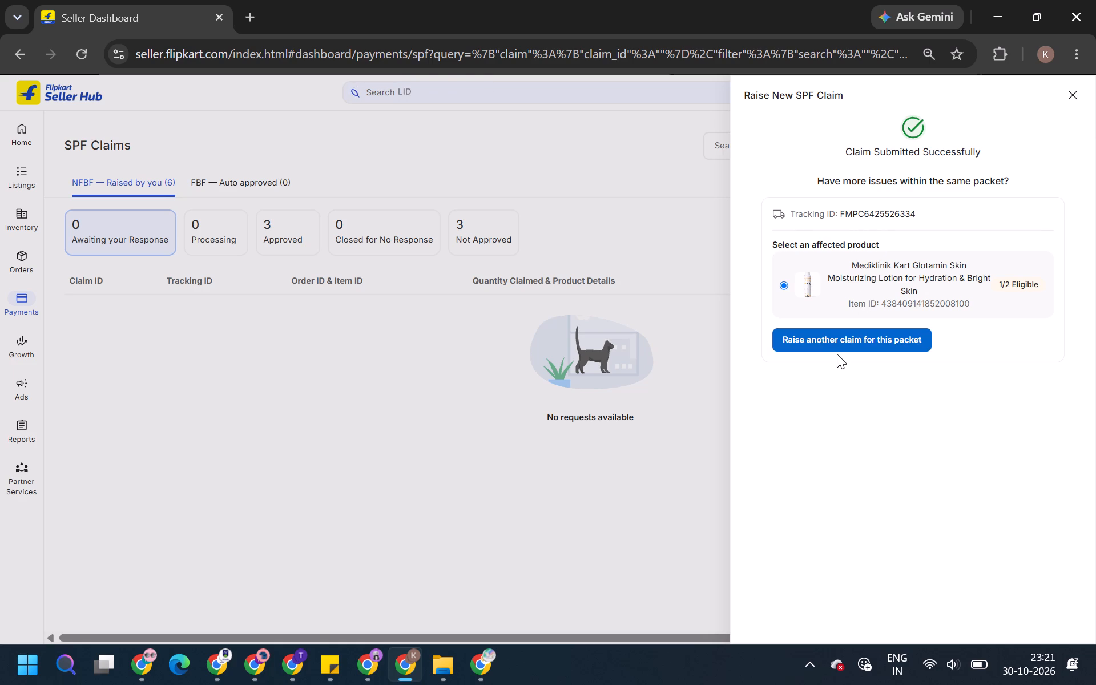
click(837, 354)
click(836, 345)
click(875, 399)
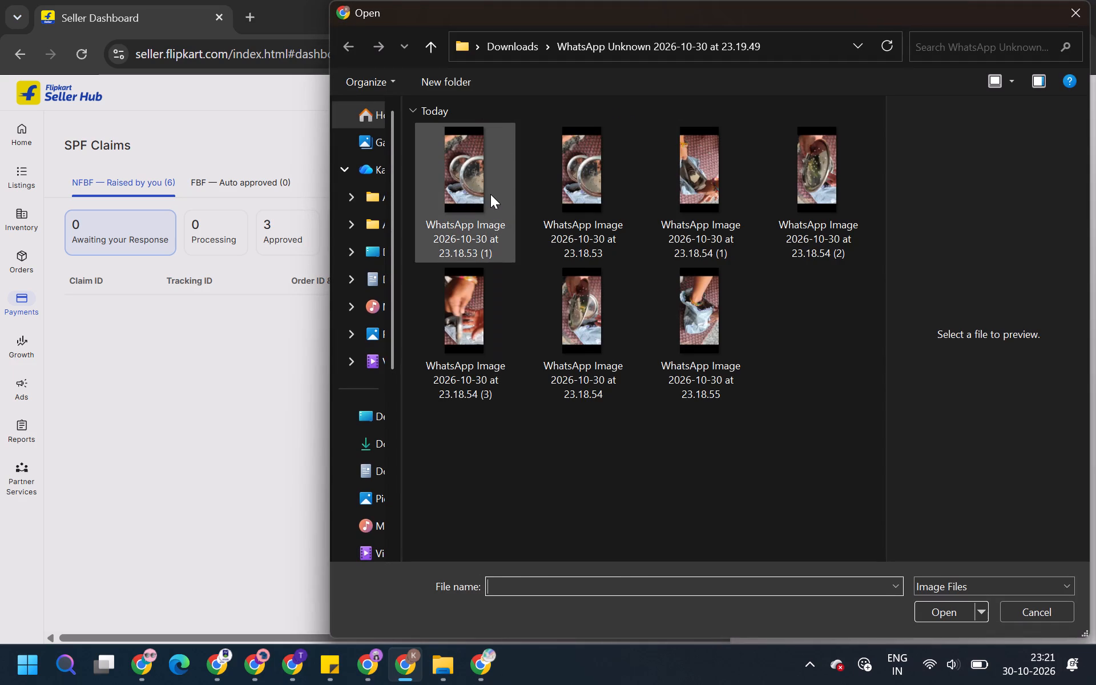
click(490, 194)
key(BackSpace)
double_click(545, 186)
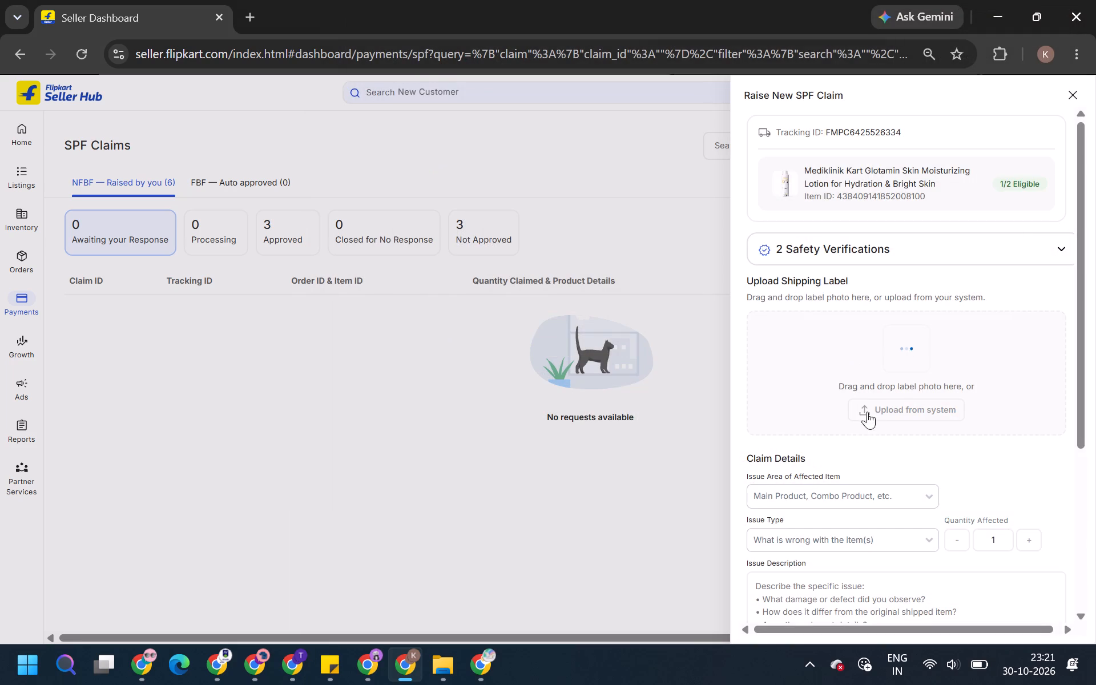
Set the claim's issue area to Main Product and the issue type to "I received a fake Product".
scroll(884, 442, down, 2)
click(829, 315)
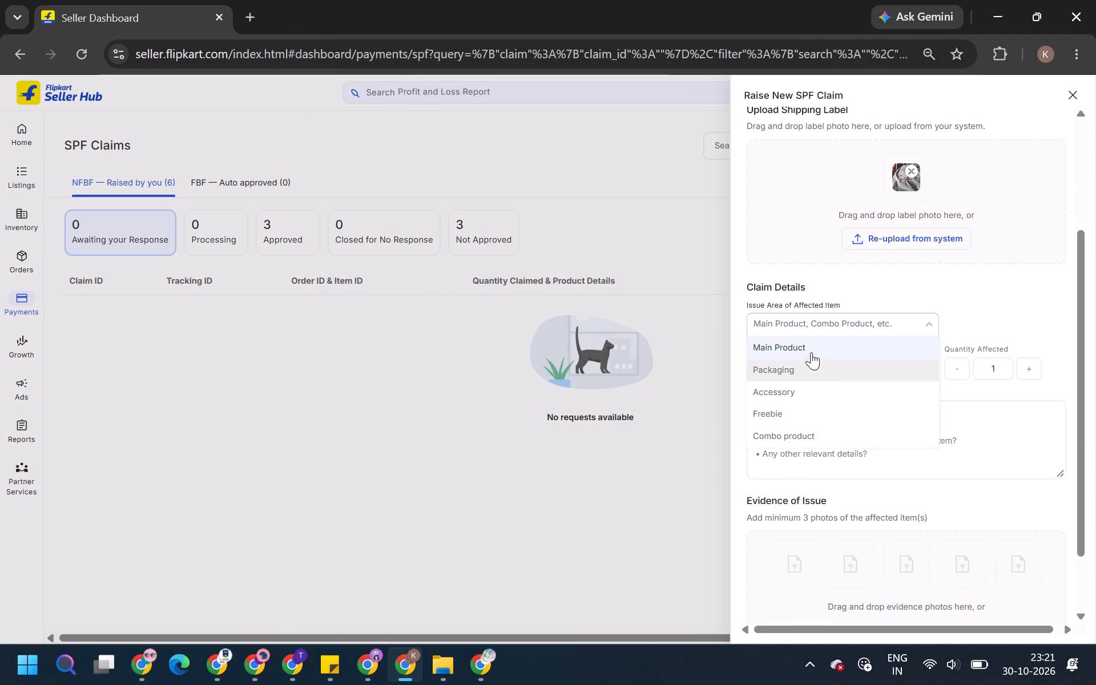
click(811, 351)
click(821, 372)
double_click(838, 456)
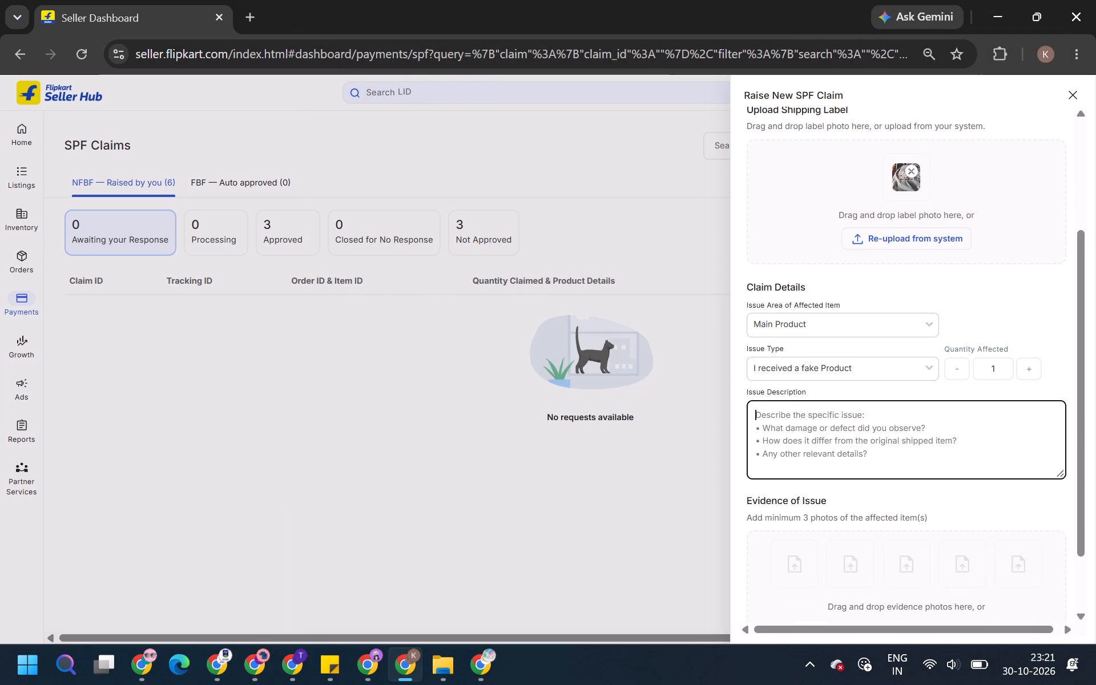
Start the issue description with the word "RECIEVED".
text(PRO)
key(BackSpace)
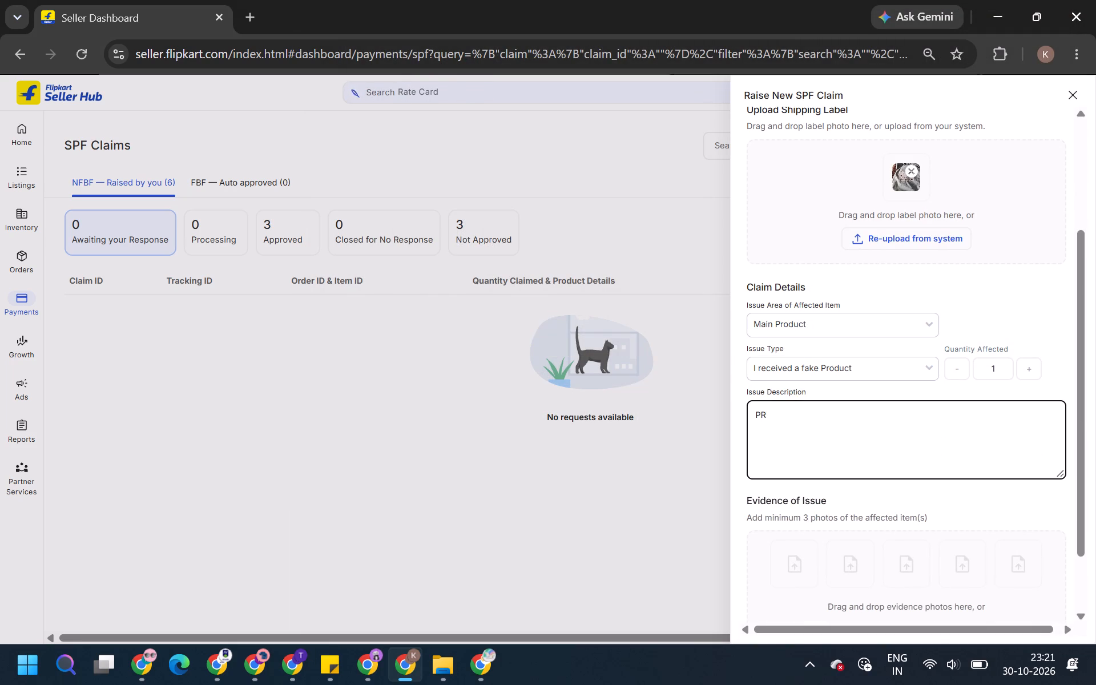
key(BackSpace)
key(BackSpace)
key(BackSpace)
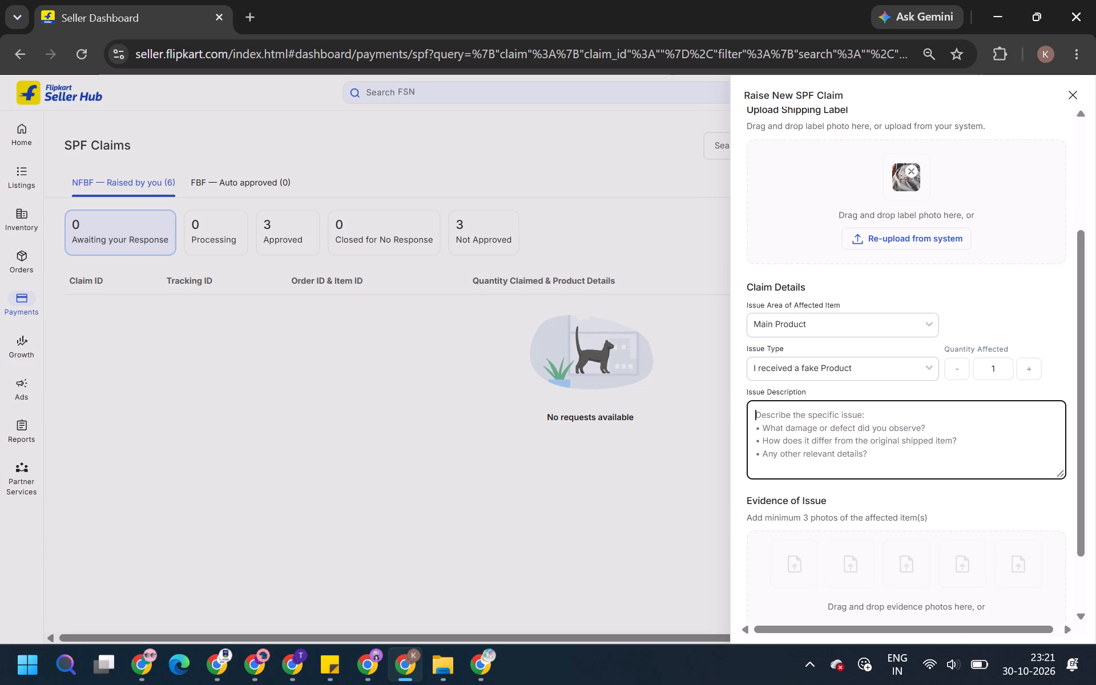
text(RECIV)
key(BackSpace)
text(EVY)
key(space)
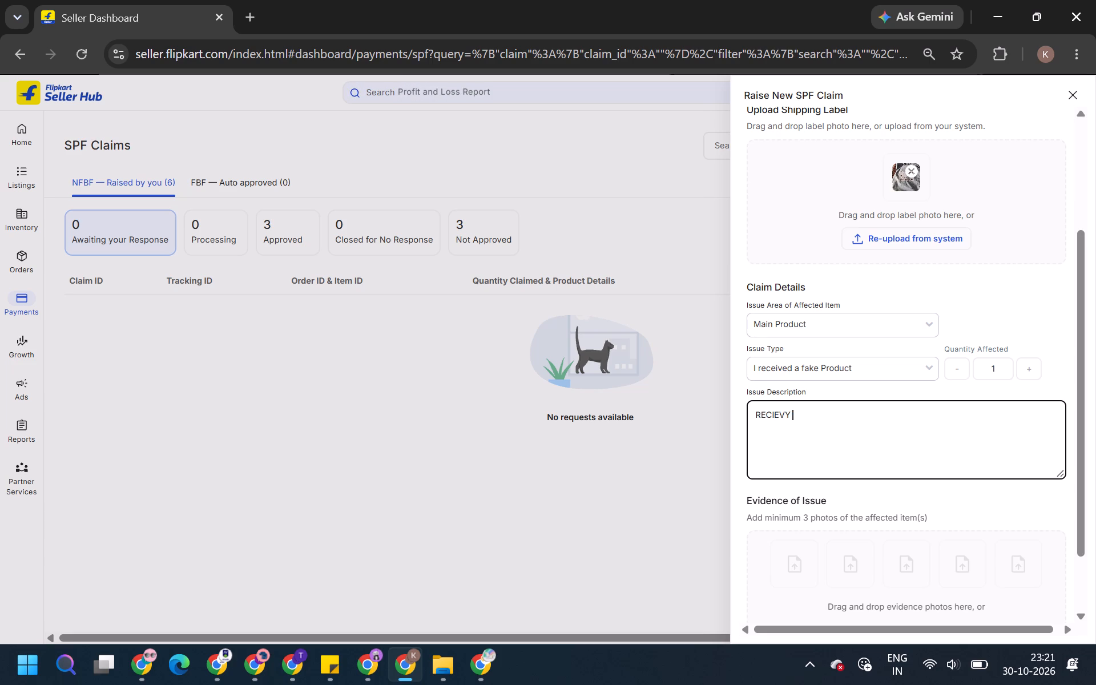
key(BackSpace)
key(BackSpace)
text(ED)
key(space)
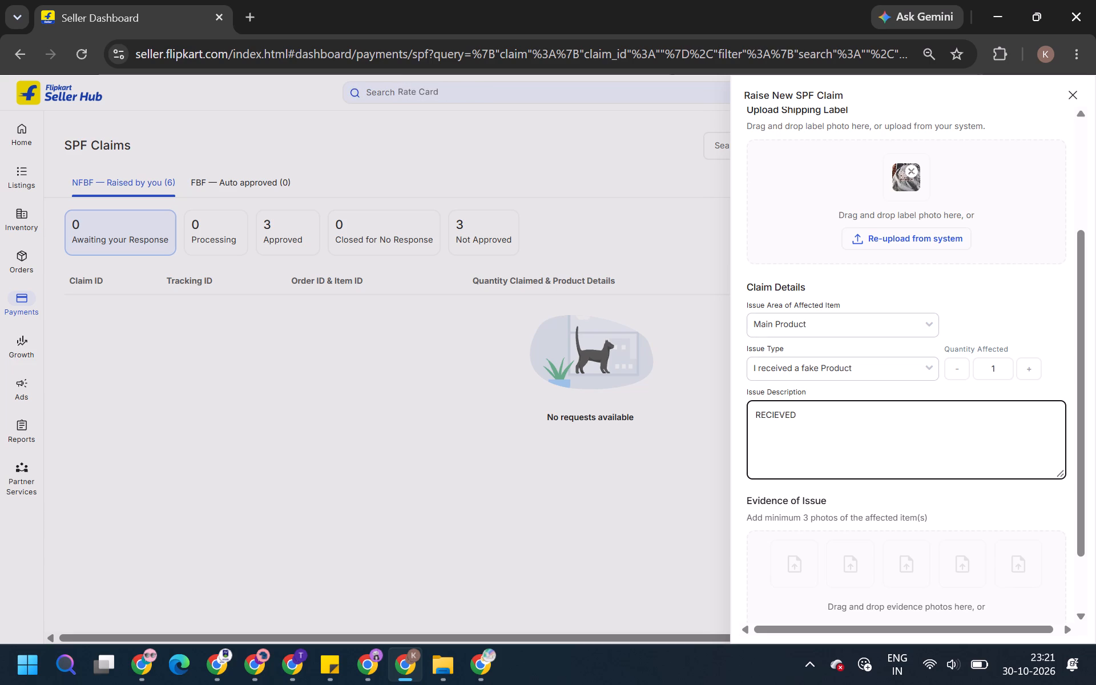
Complete the issue description after "RECIEVED" with "DIFFERENT PRODUCT FROM CUSTOMER KINDLLY GIVE CLAIM".
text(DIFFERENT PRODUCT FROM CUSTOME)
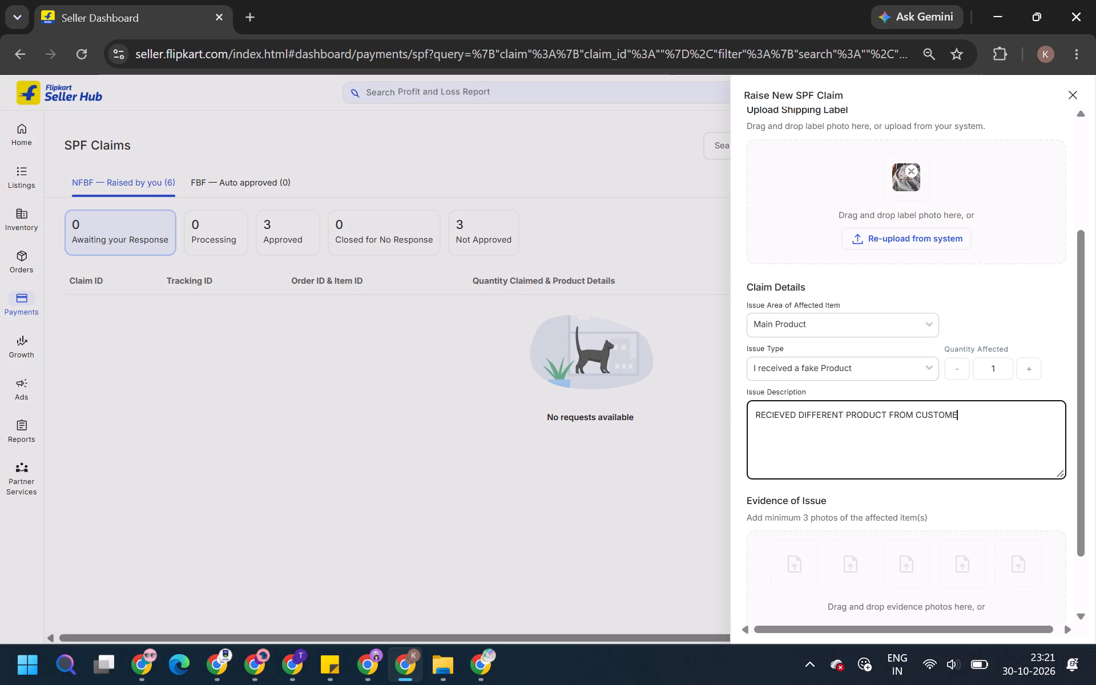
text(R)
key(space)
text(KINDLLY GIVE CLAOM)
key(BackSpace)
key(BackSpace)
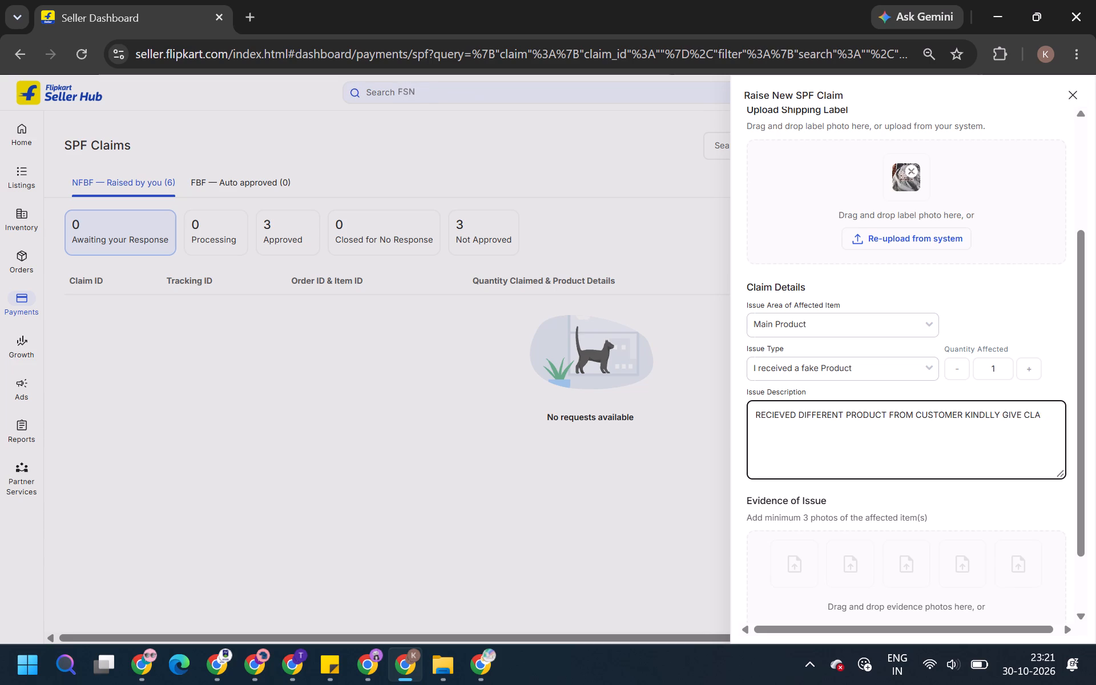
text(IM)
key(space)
While choosing evidence photos, delete WhatsApp Image 23.18.53 and 23.18.54 (3) from the WhatsApp Unknown 2026-10-30 at 23.19.49 folder.
scroll(886, 423, down, 5)
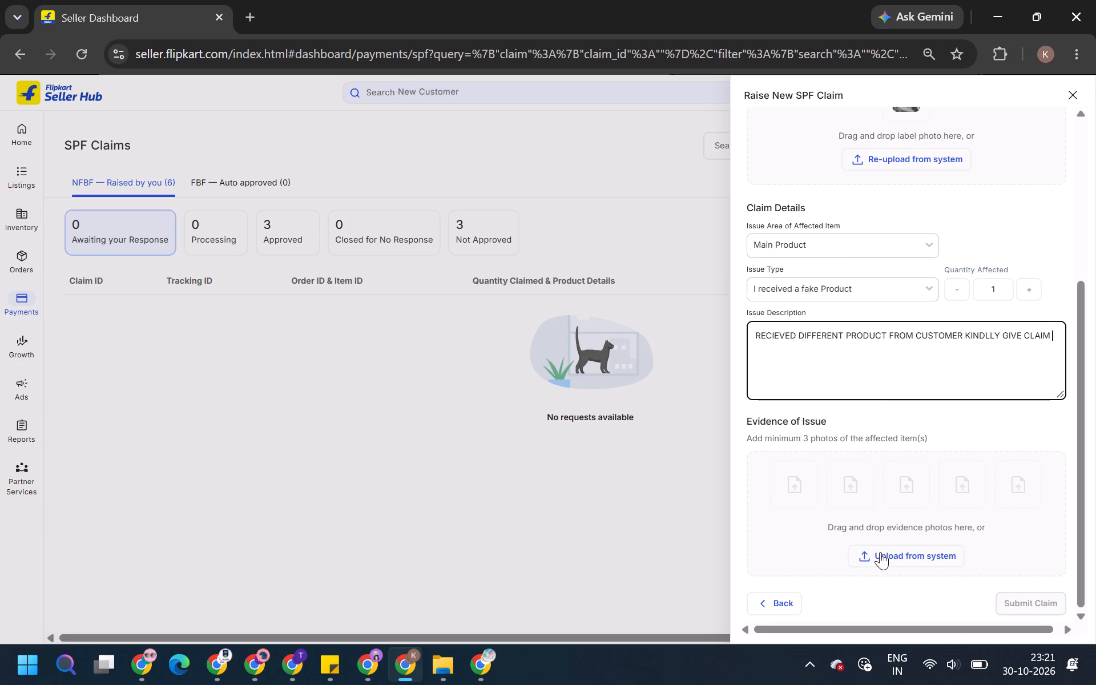
click(880, 552)
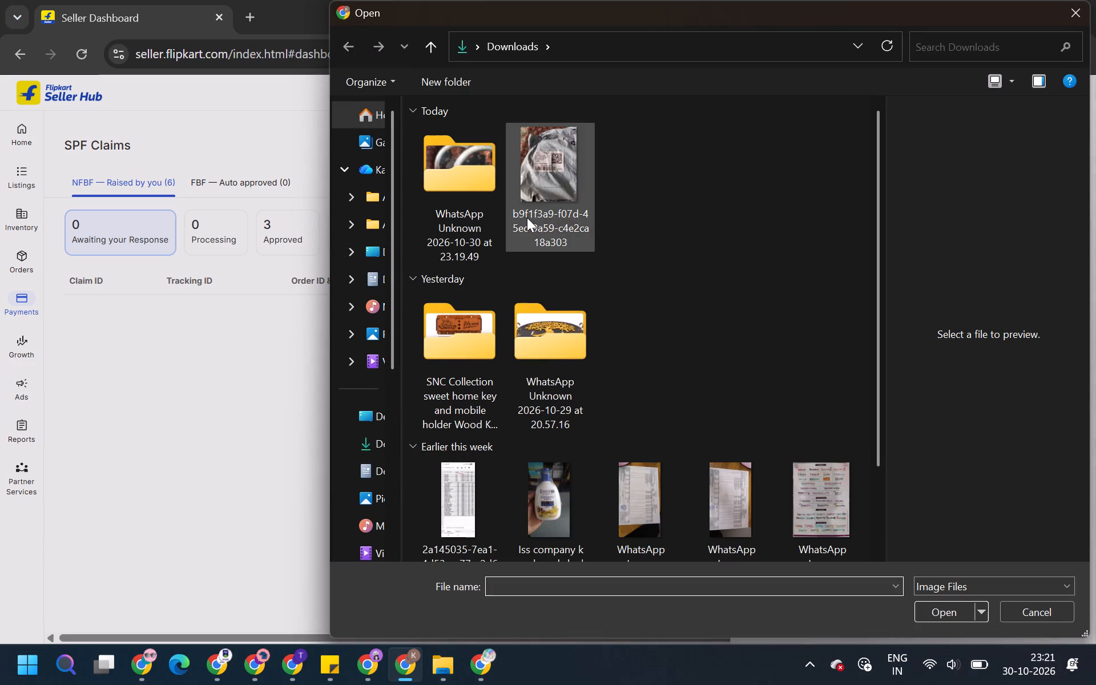
double_click(483, 195)
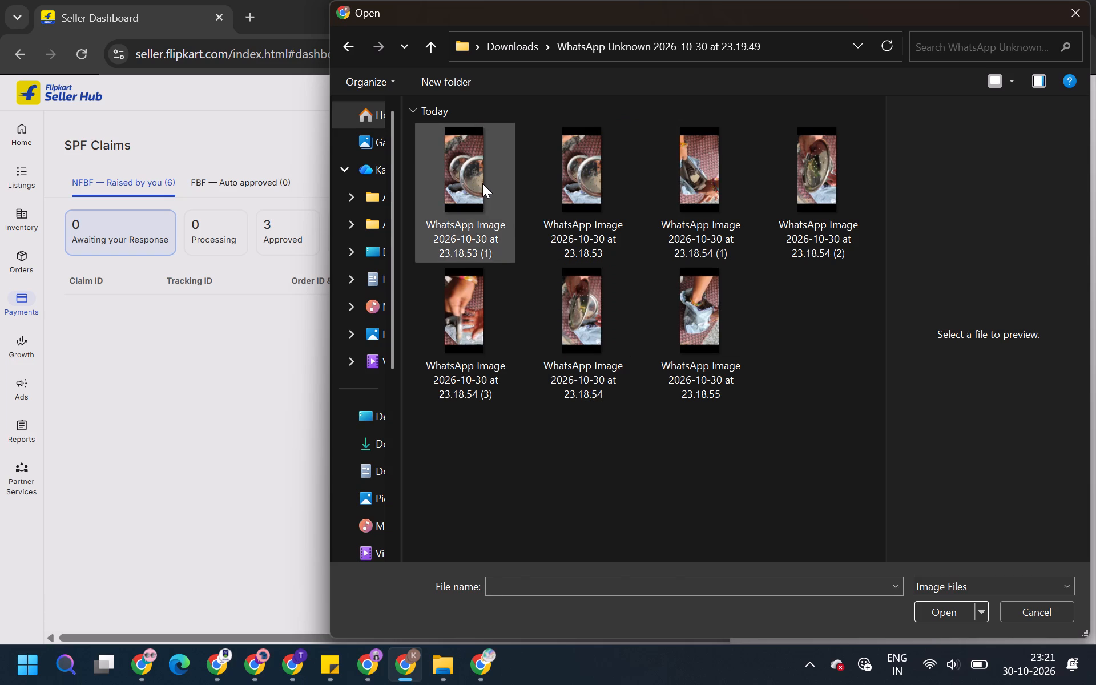
click(544, 186)
key(Delete)
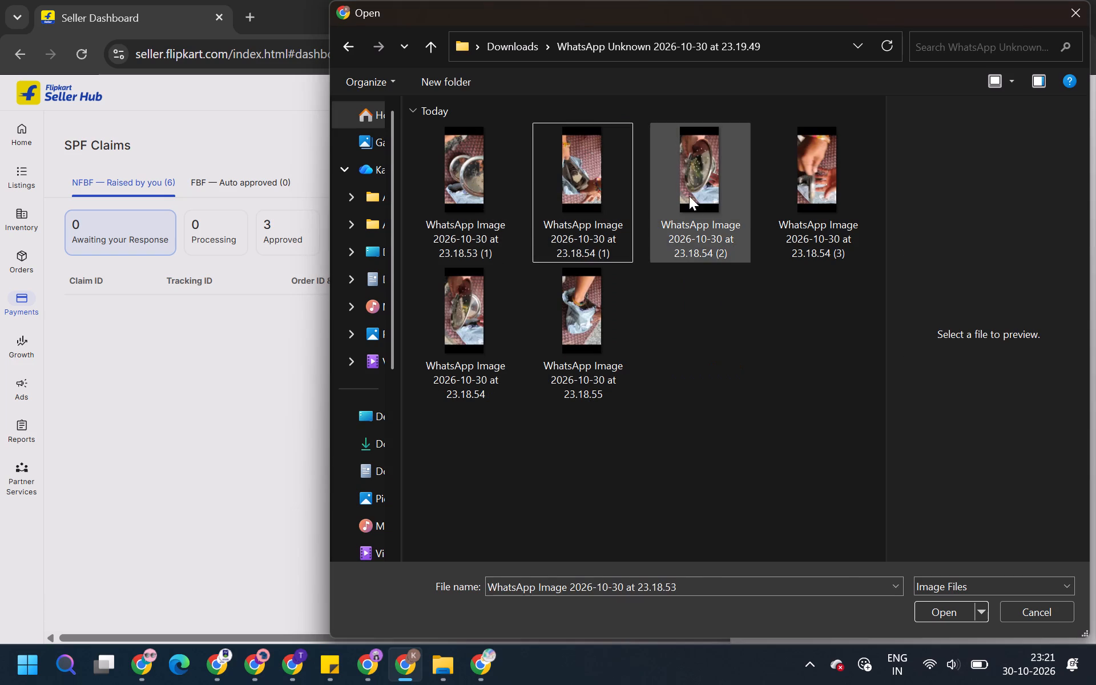
click(796, 252)
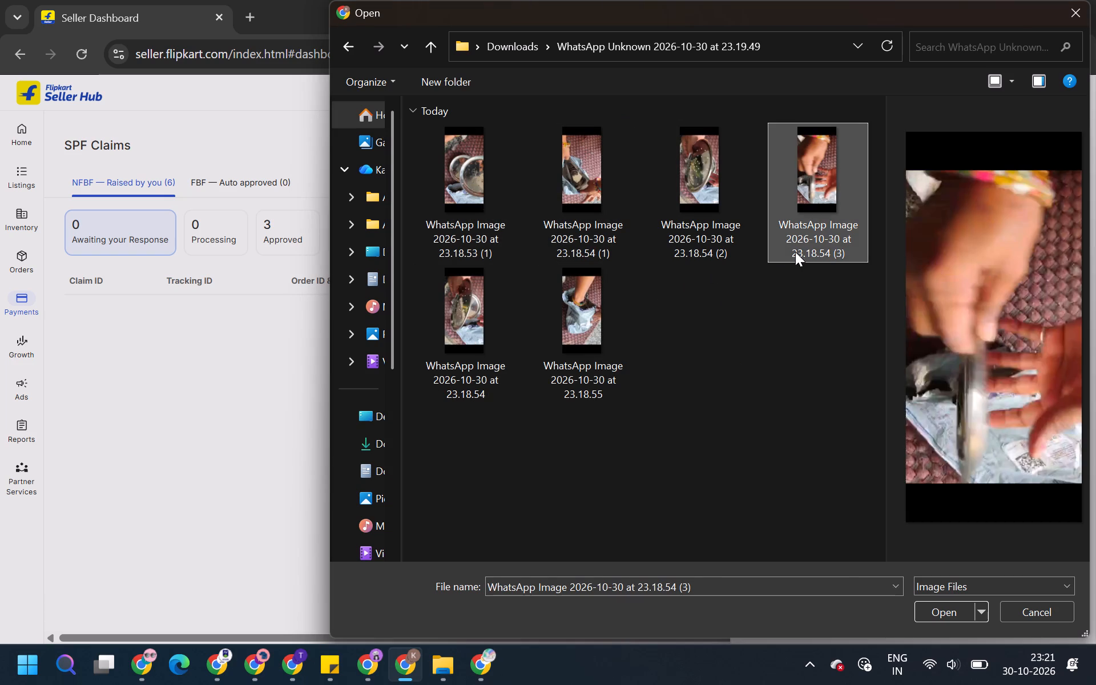
key(Delete)
Upload WhatsApp Images 23.18.53 (1), 23.18.54 (1) and 23.18.54 (2) as the first three evidence photos.
double_click(503, 220)
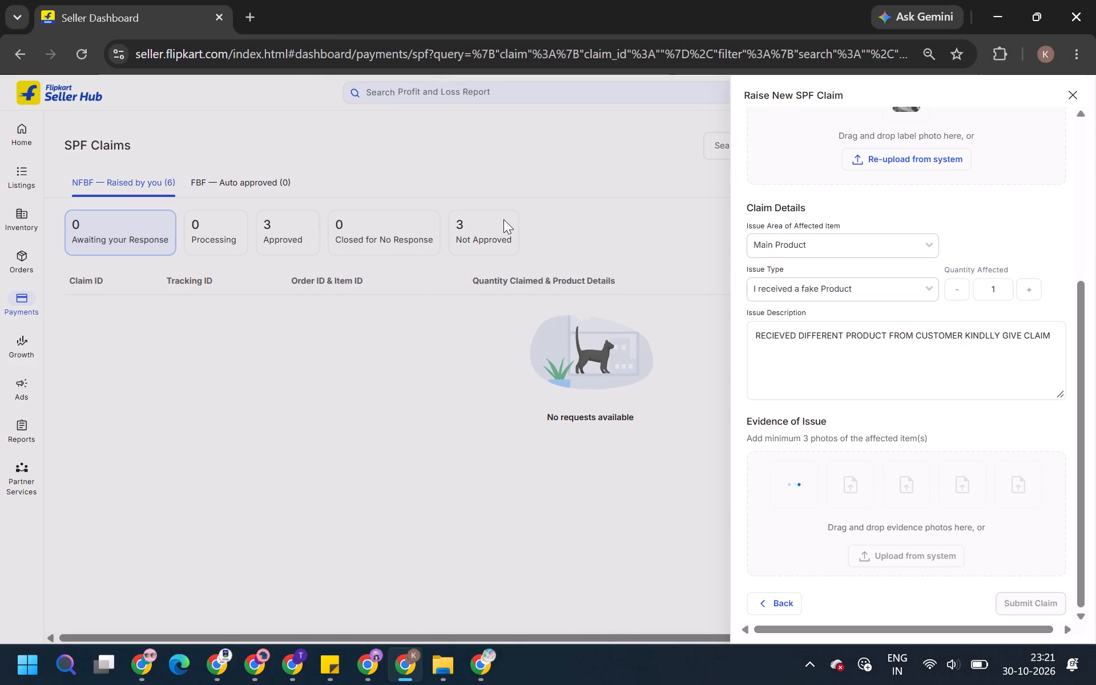
click(906, 559)
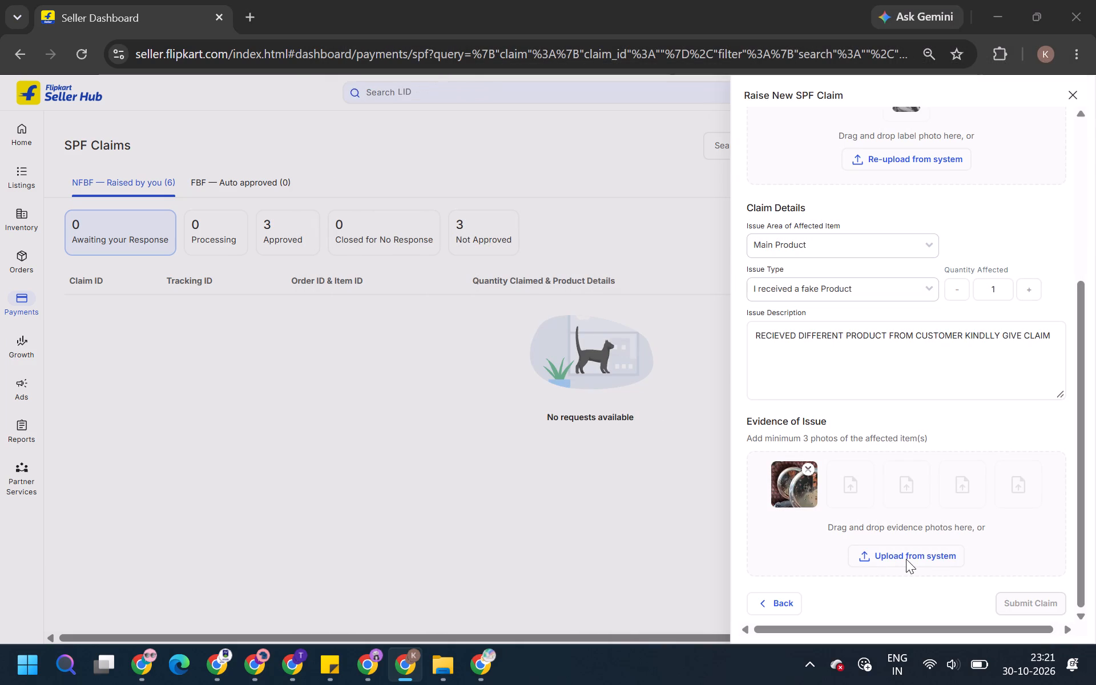
double_click(620, 172)
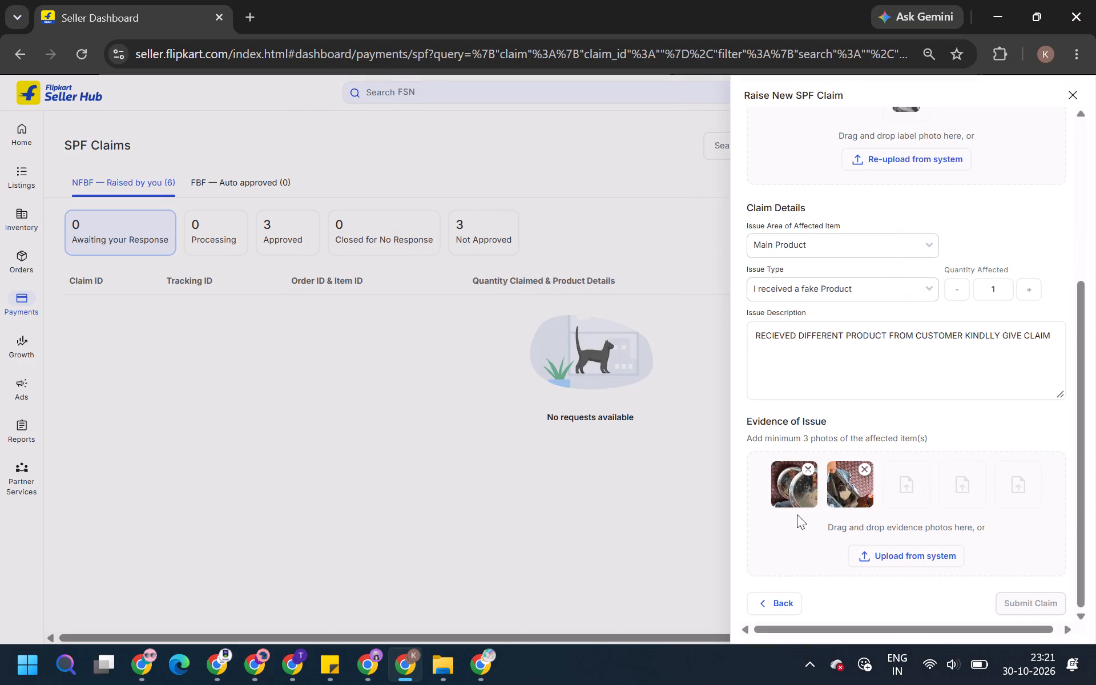
click(885, 555)
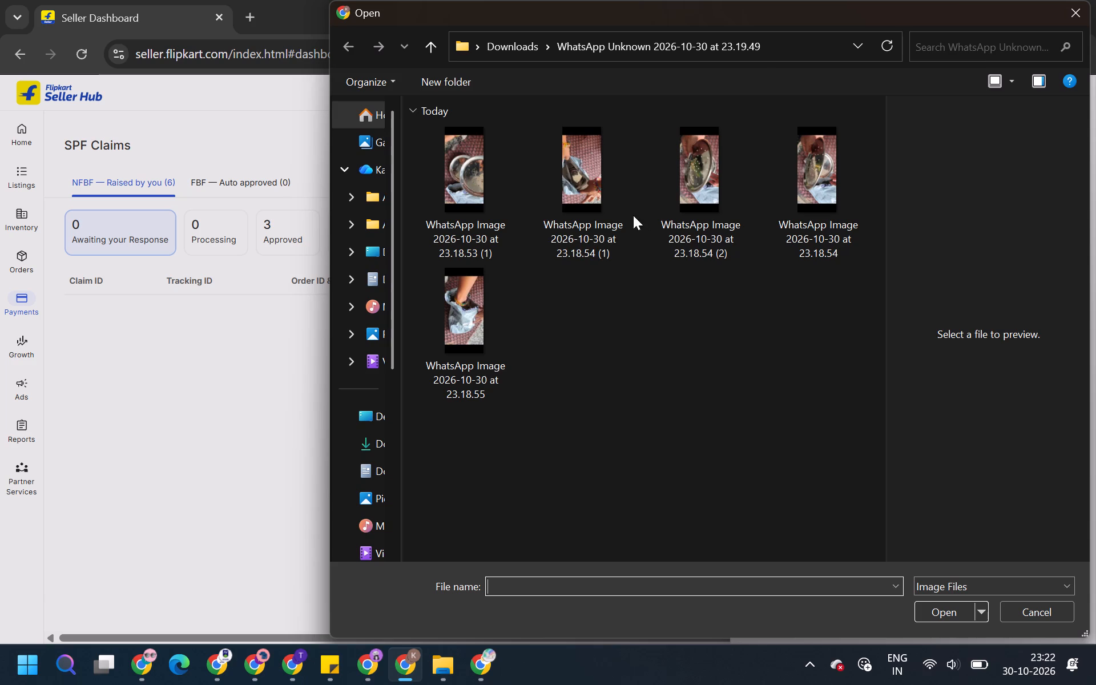
double_click(718, 203)
Add WhatsApp Images 23.18.54 and 23.18.55 as the fourth and fifth evidence photos.
click(920, 559)
click(716, 332)
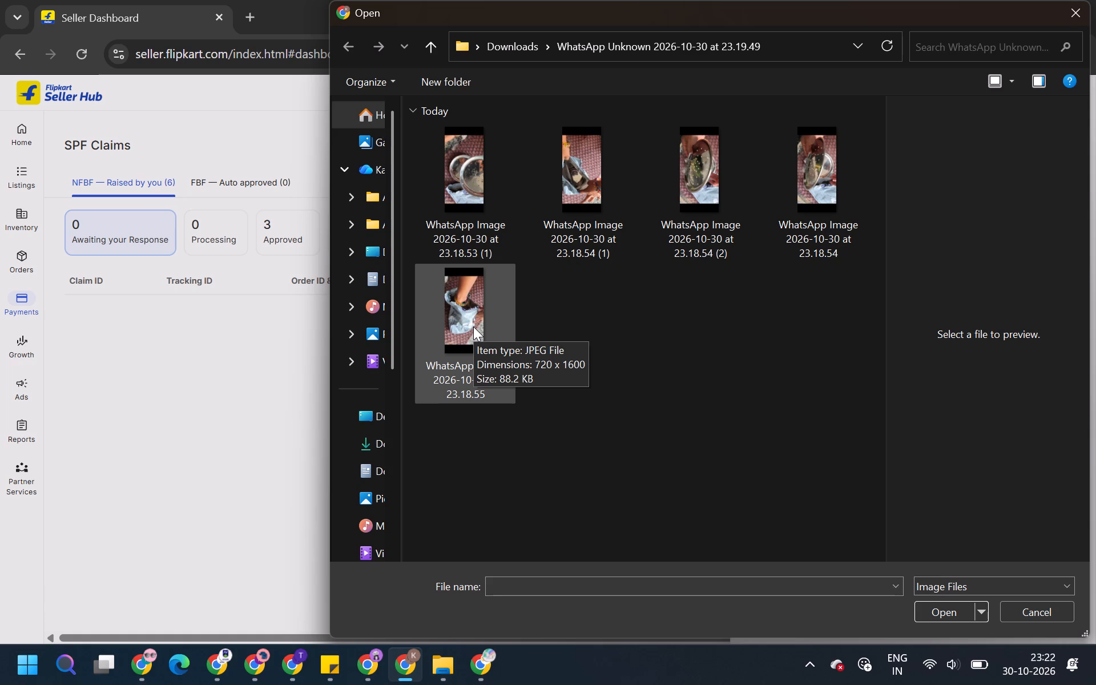
click(696, 215)
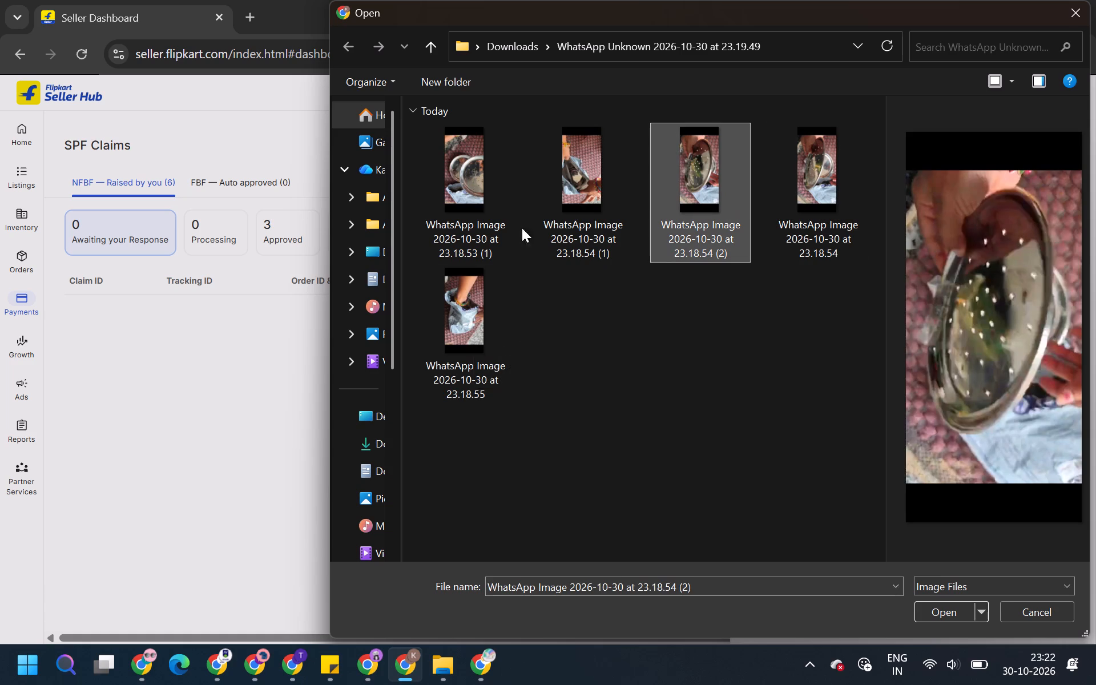
click(726, 205)
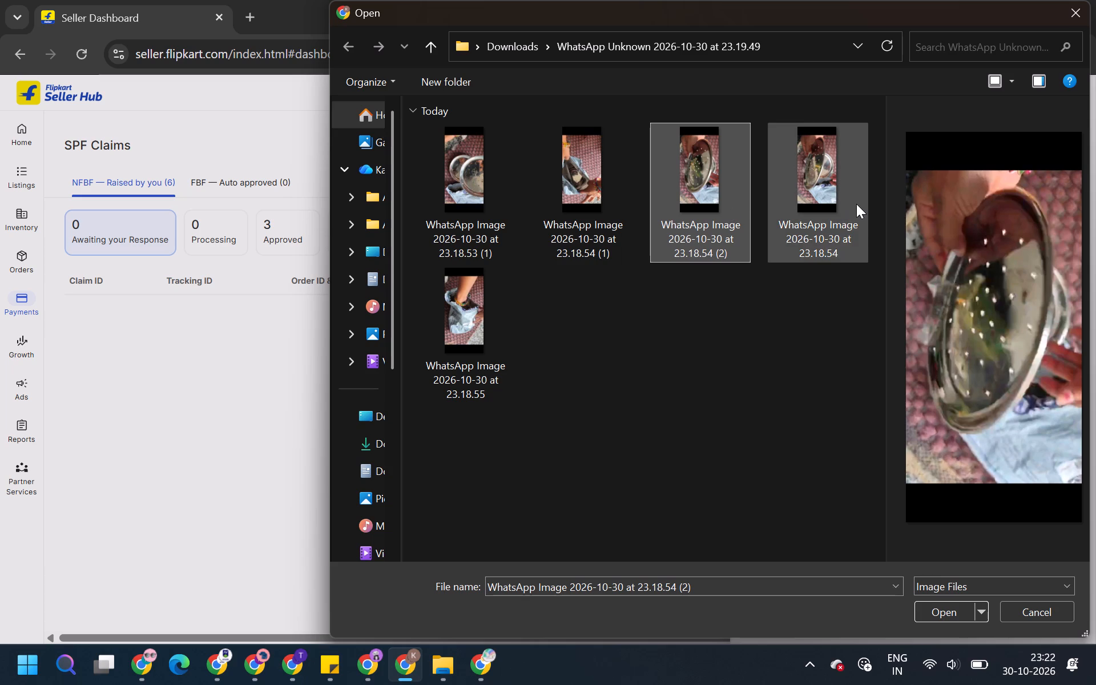
double_click(833, 216)
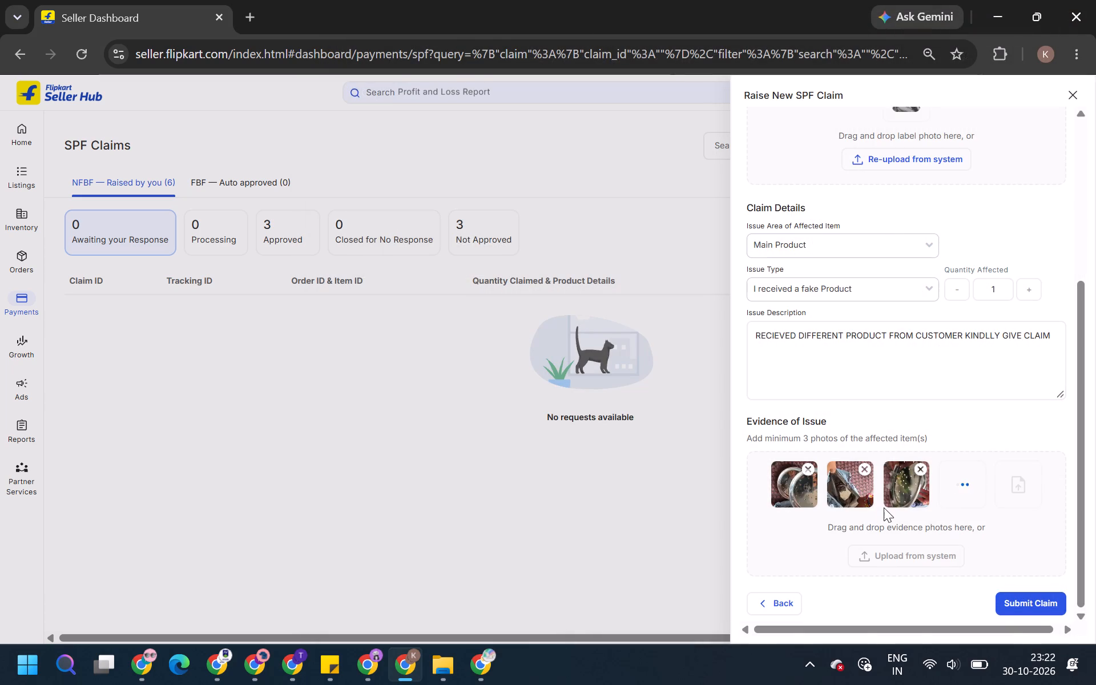
click(931, 558)
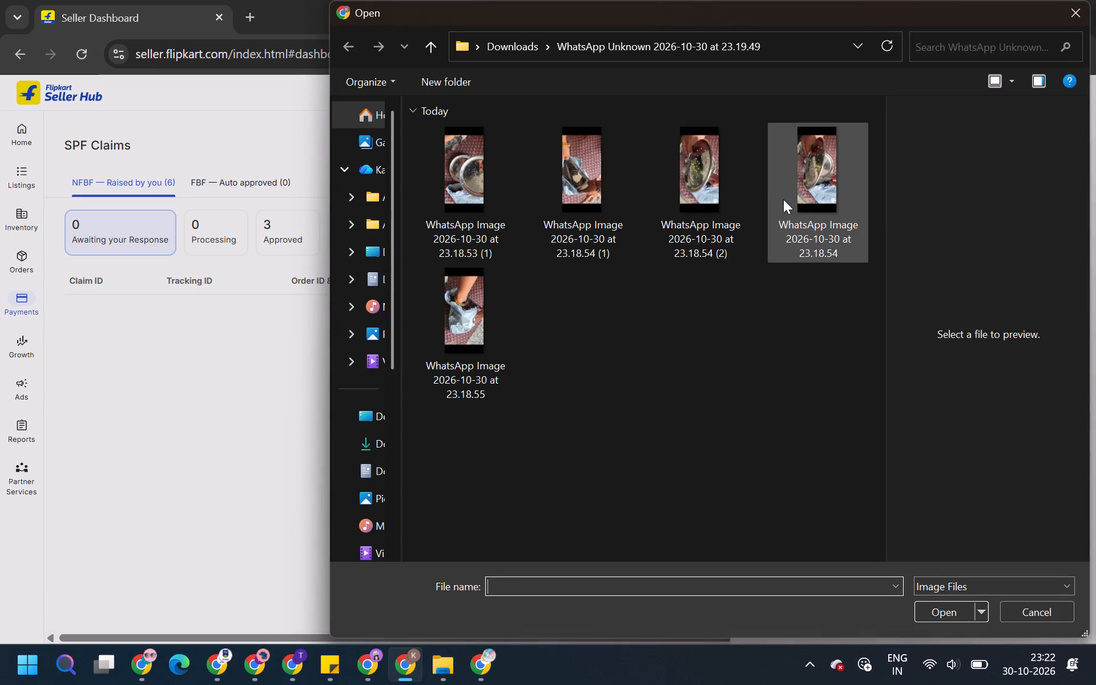
double_click(449, 346)
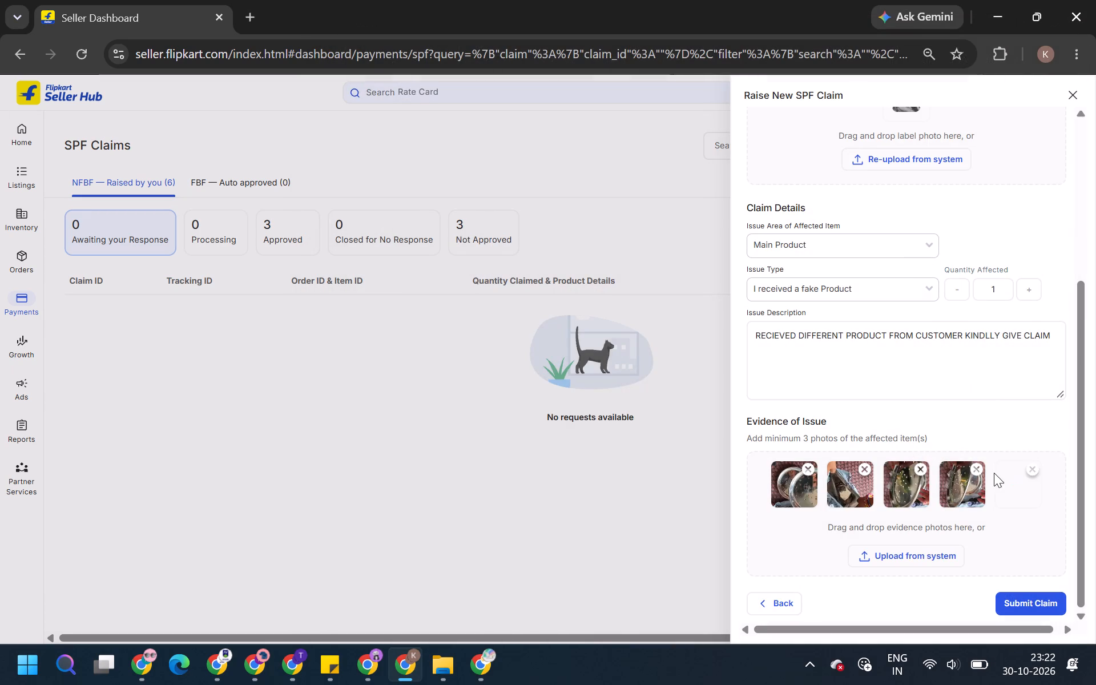
Remove the fourth evidence photo and upload WhatsApp Image 23.18.54 (1) in its place.
click(976, 470)
click(921, 550)
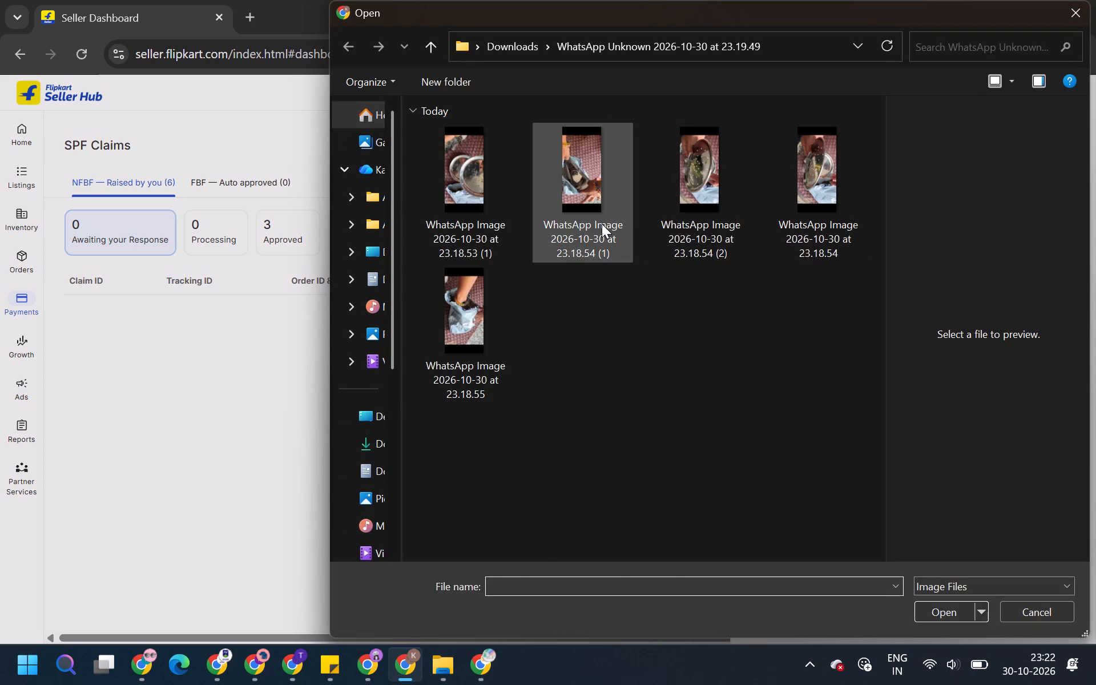
click(602, 224)
double_click(592, 224)
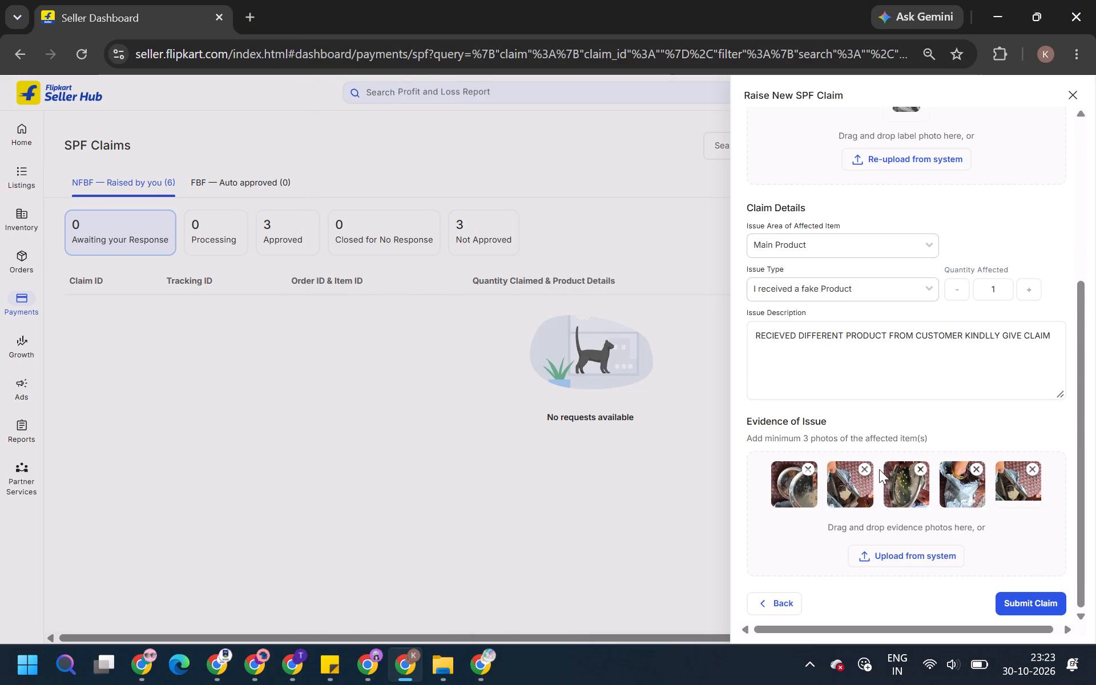
Remove the second evidence photo and upload WhatsApp Image 23.18.54 (2) in its place.
click(871, 473)
click(868, 555)
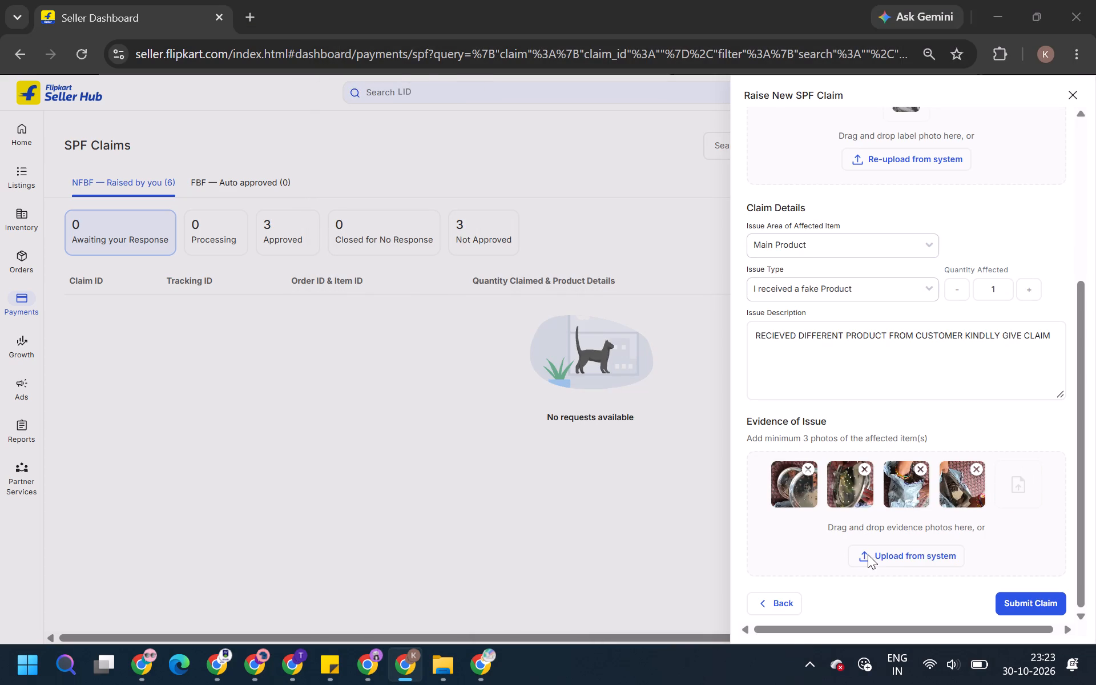
click(480, 200)
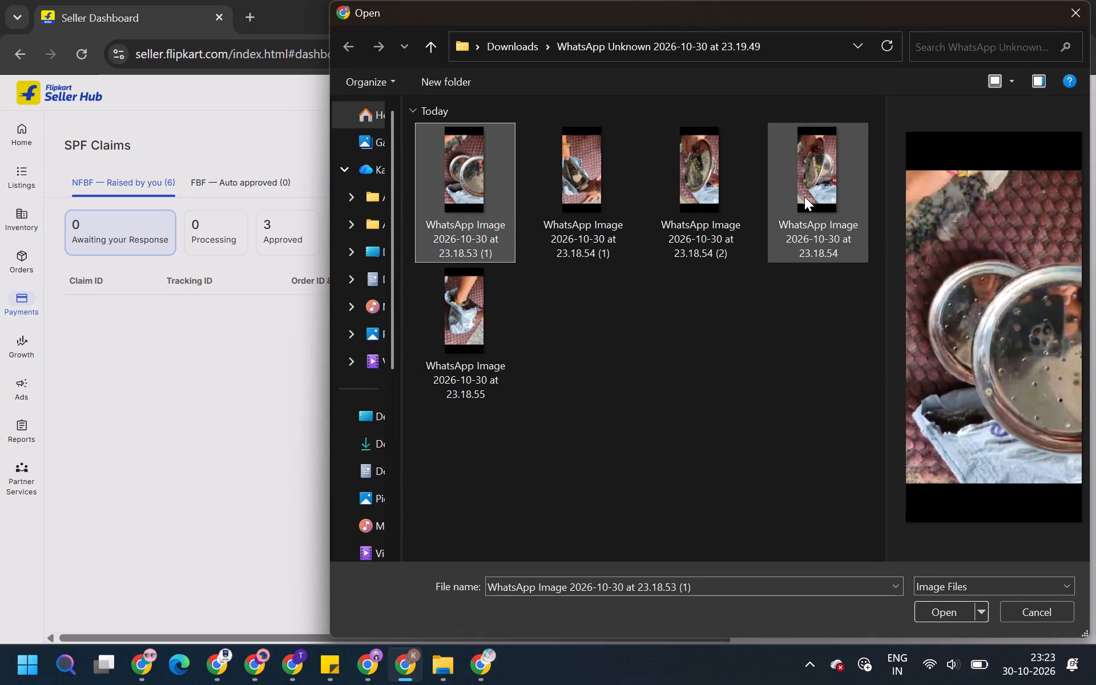
click(804, 195)
click(695, 208)
click(777, 198)
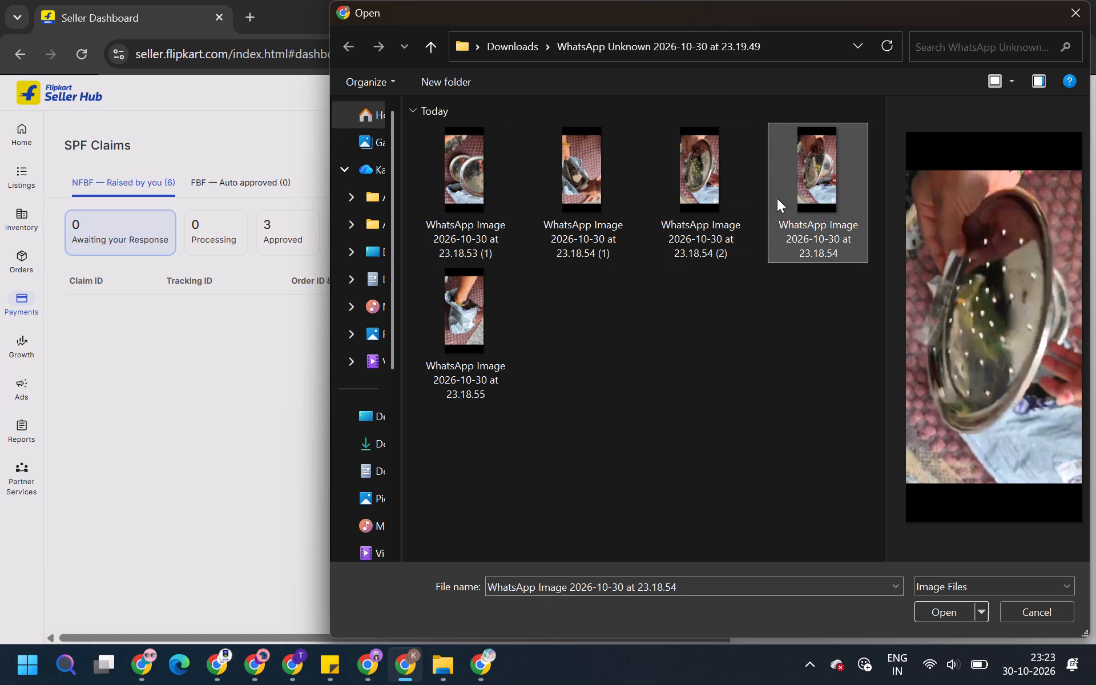
click(729, 196)
double_click(718, 196)
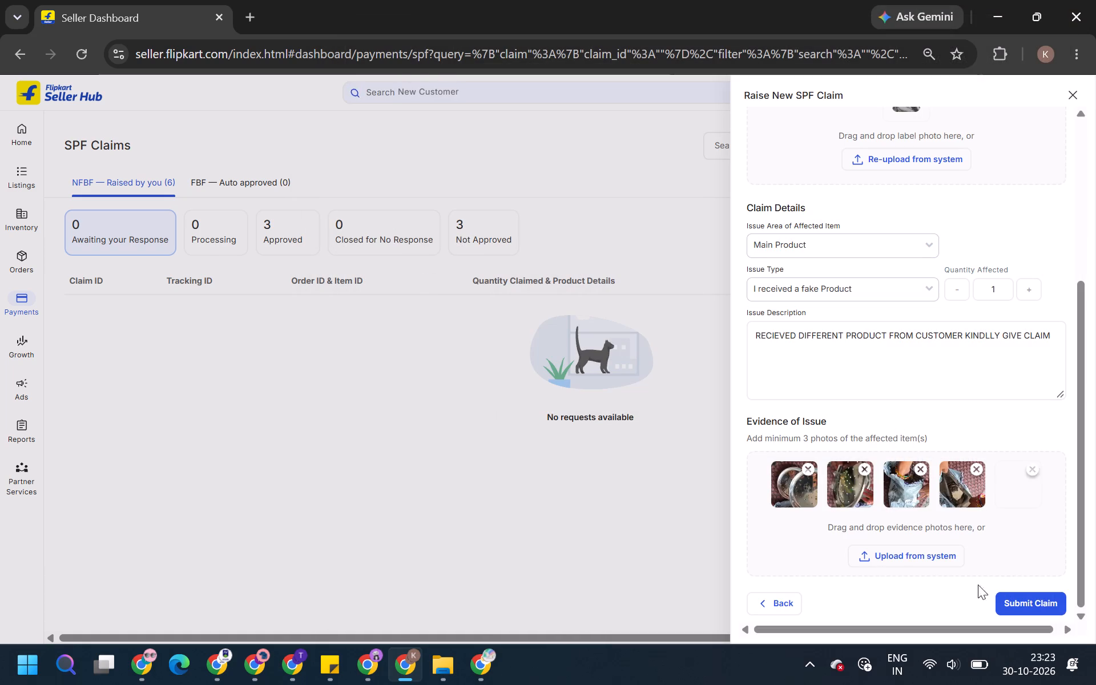
Submit the SPF claim.
click(1059, 599)
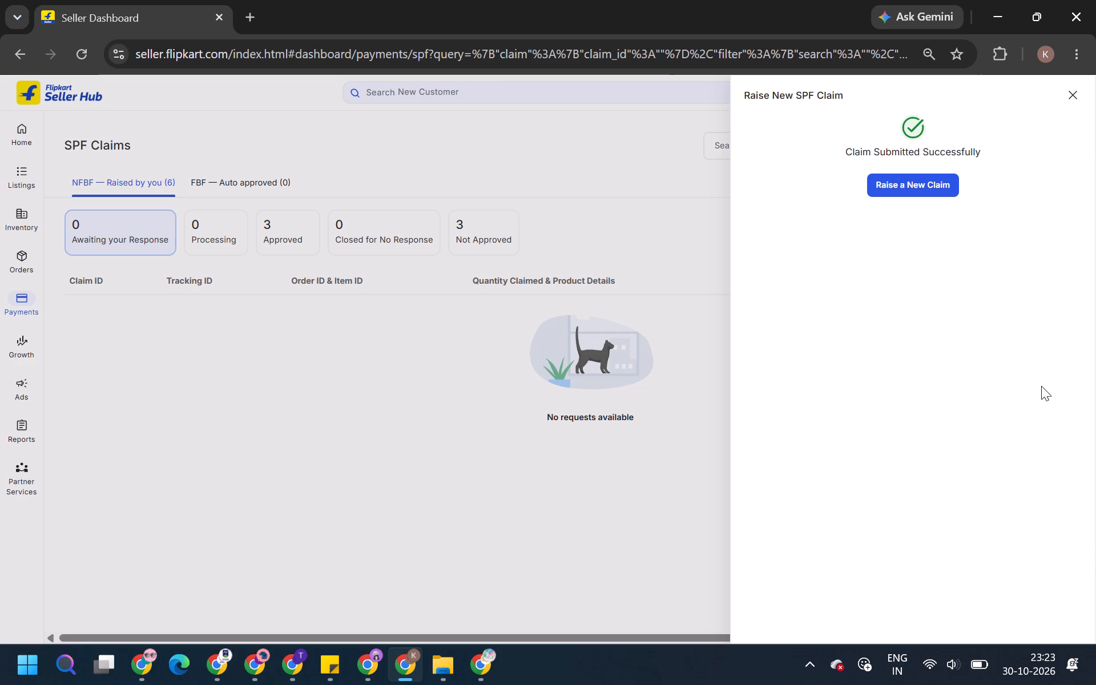
Close the new claim form and refresh the SPF Claims page.
click(1075, 92)
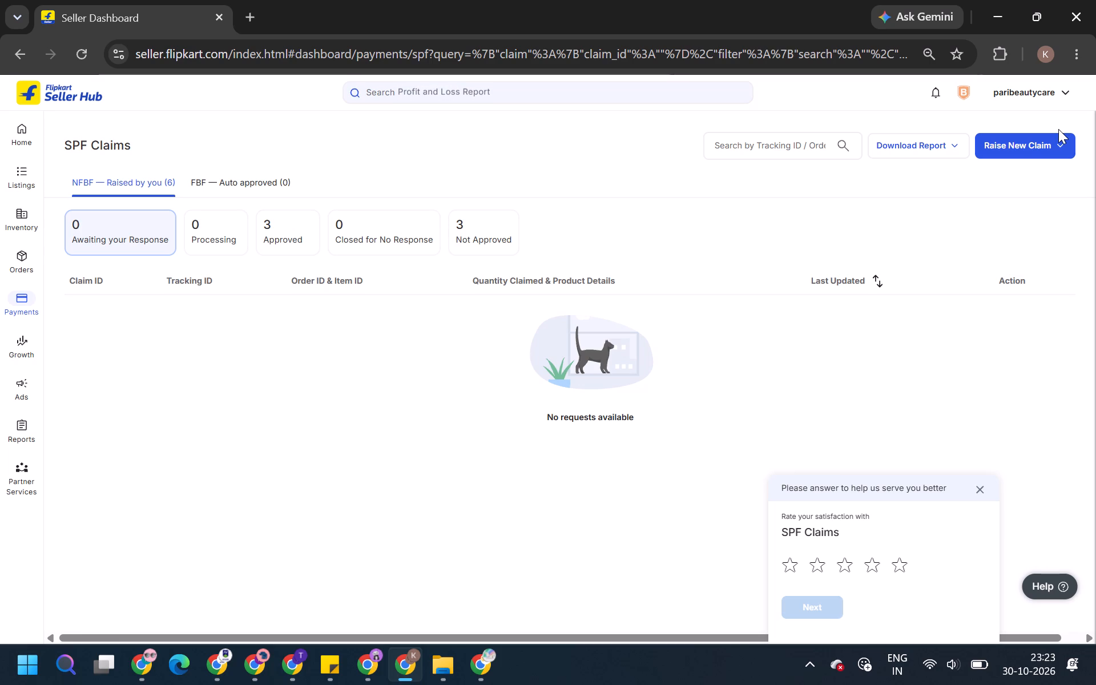
click(71, 37)
click(75, 49)
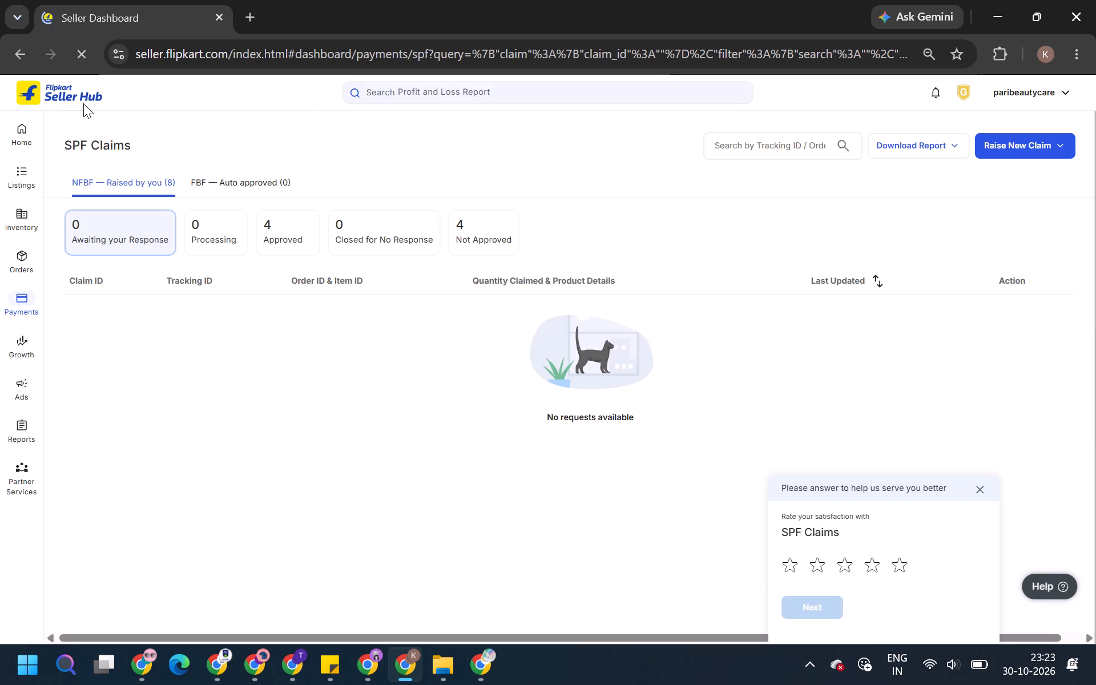
Open the Glotamin lotion claim among the approved SPF claims and read its details and conversation.
click(268, 236)
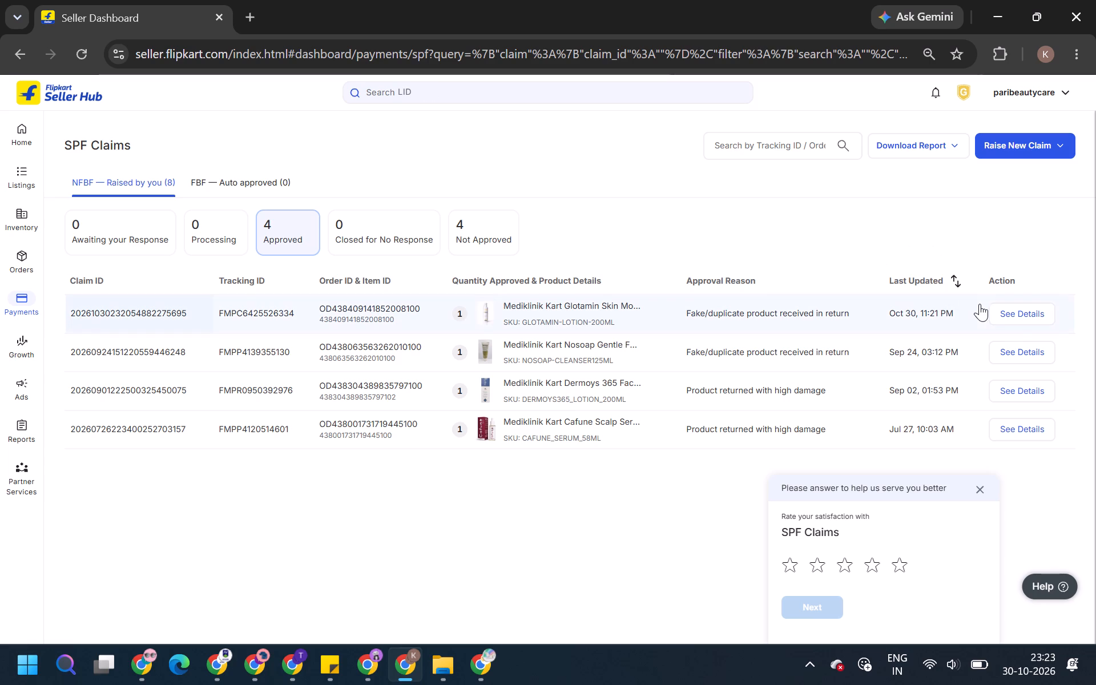
click(1016, 320)
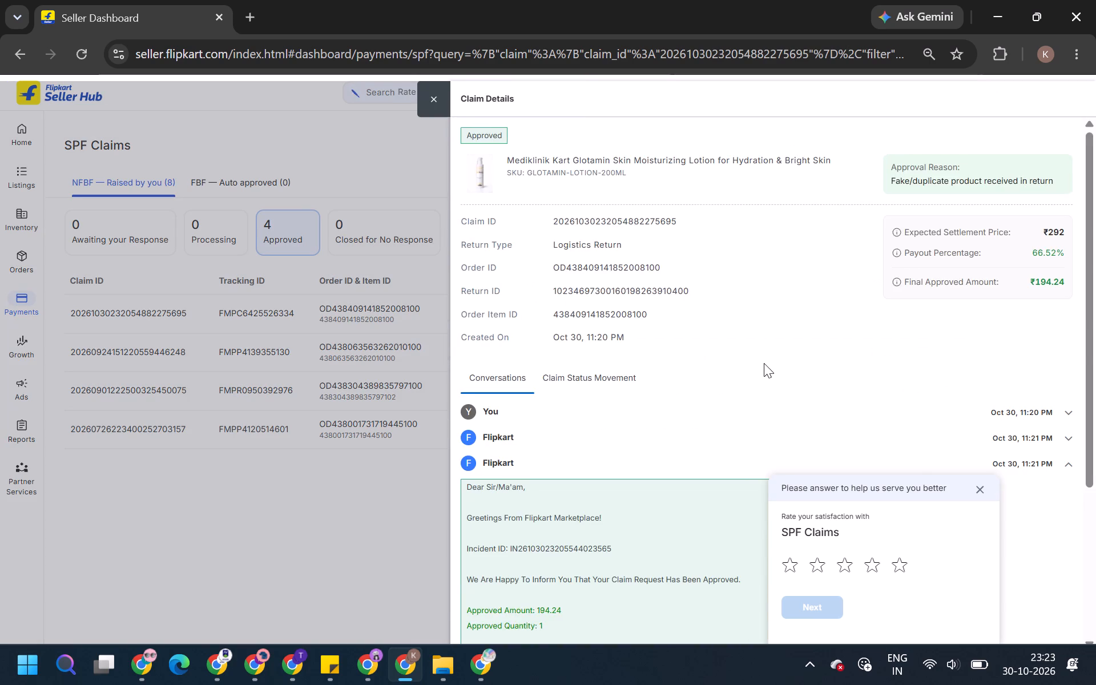
scroll(764, 363, down, 4)
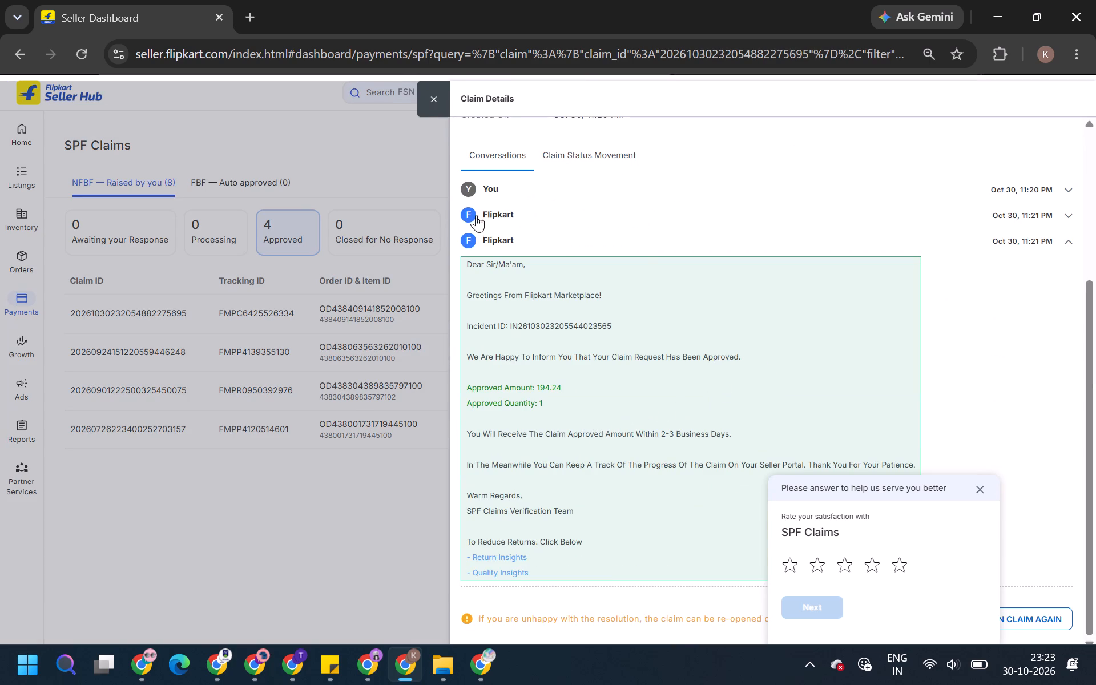
click(441, 108)
Check the paribeautycare home dashboard and the account's active listings.
click(9, 132)
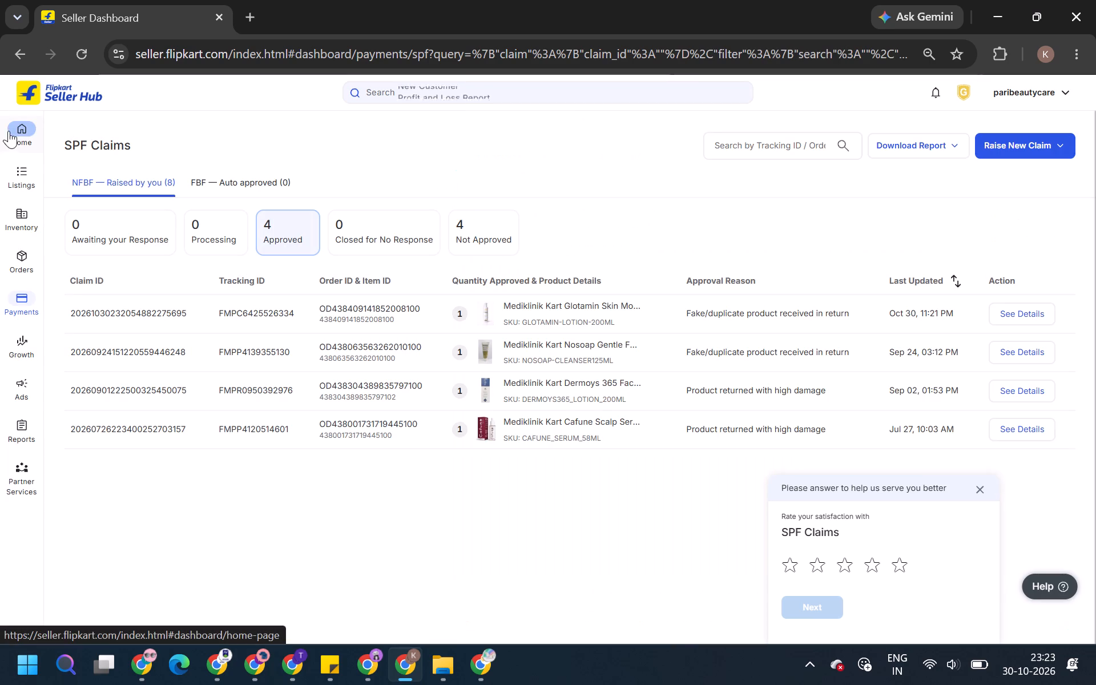
click(13, 134)
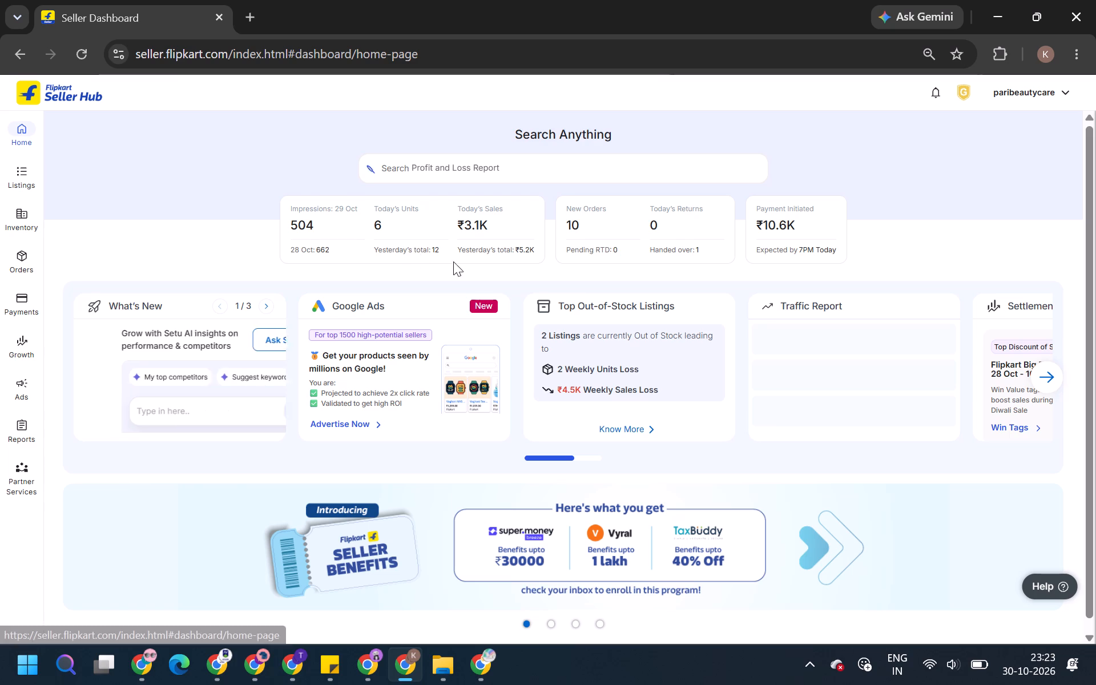
click(20, 165)
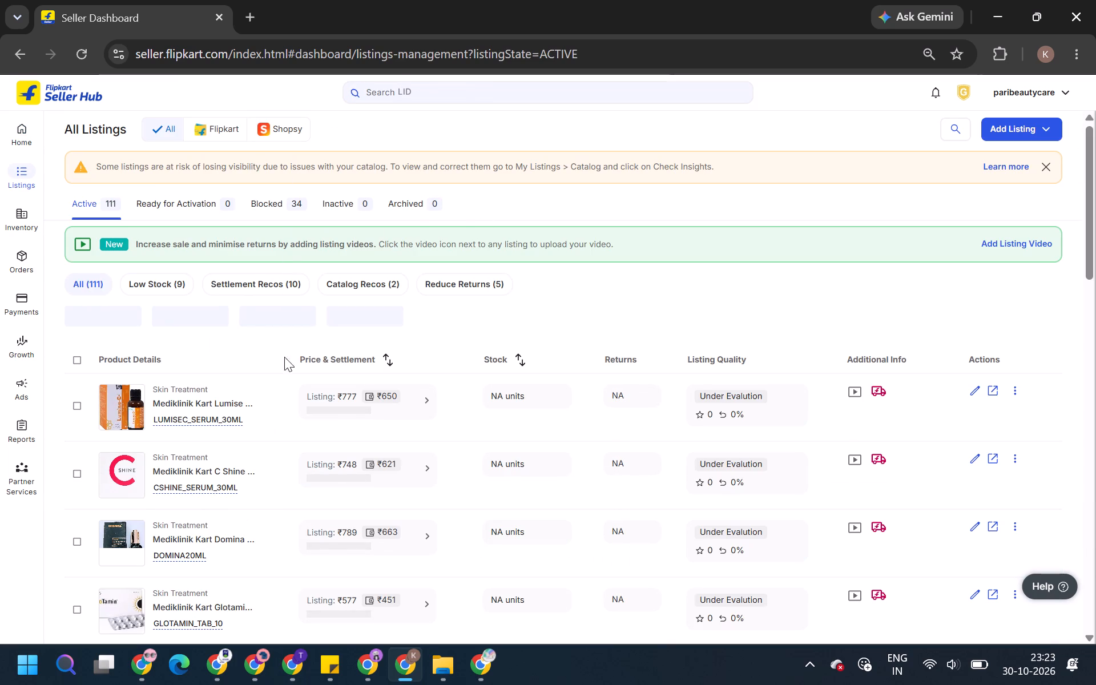
Switch to the zedxhygine account and look through the prices, stock and quality of its active listings.
click(486, 684)
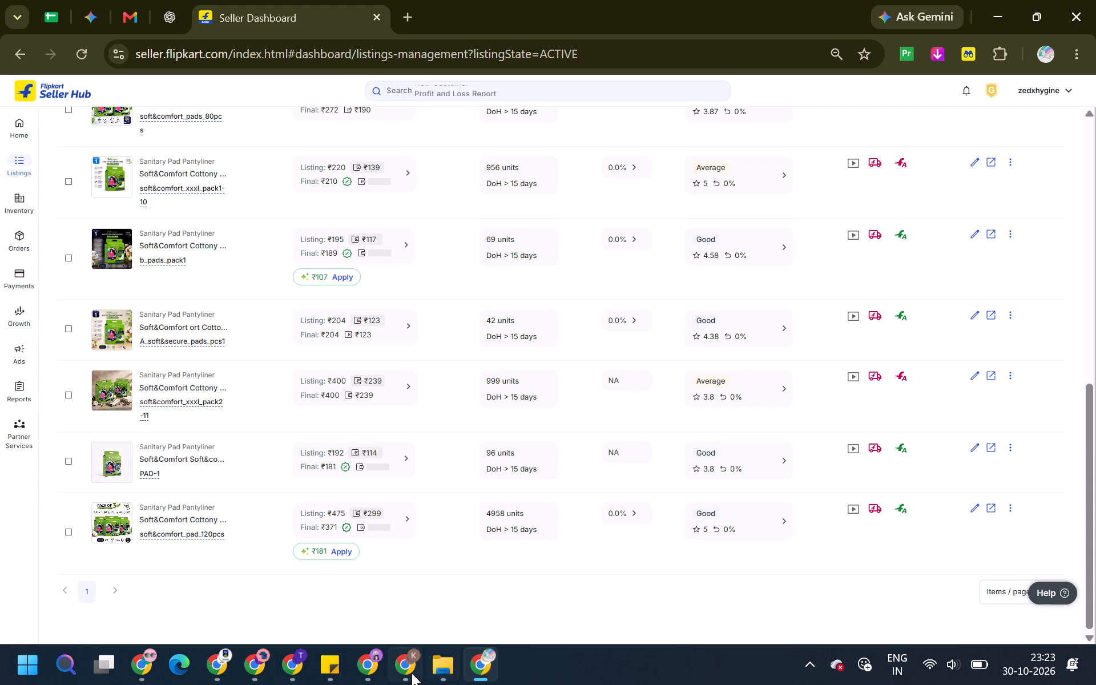
scroll(376, 309, up, 12)
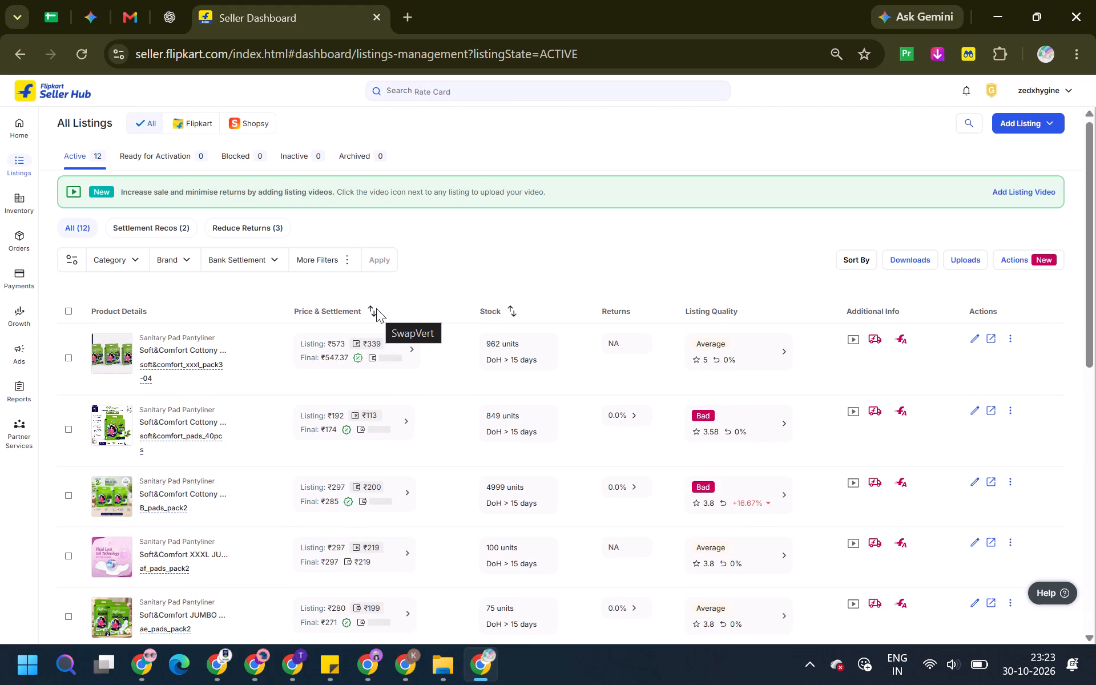
scroll(376, 308, down, 4)
scroll(244, 336, down, 5)
scroll(253, 391, up, 12)
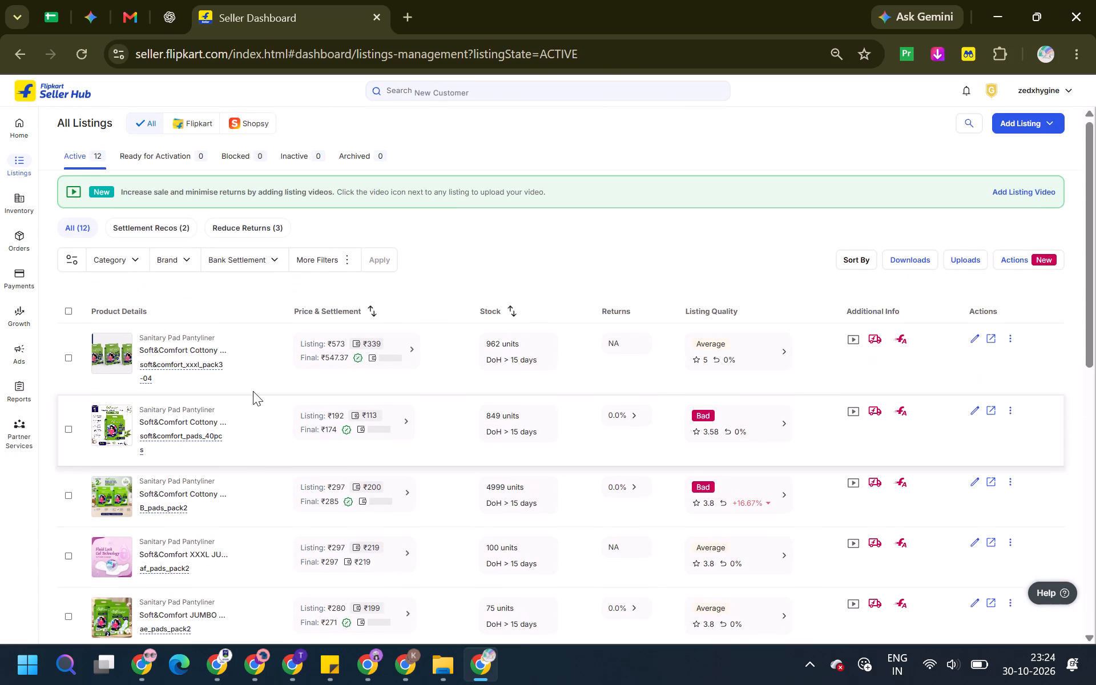
scroll(253, 391, down, 4)
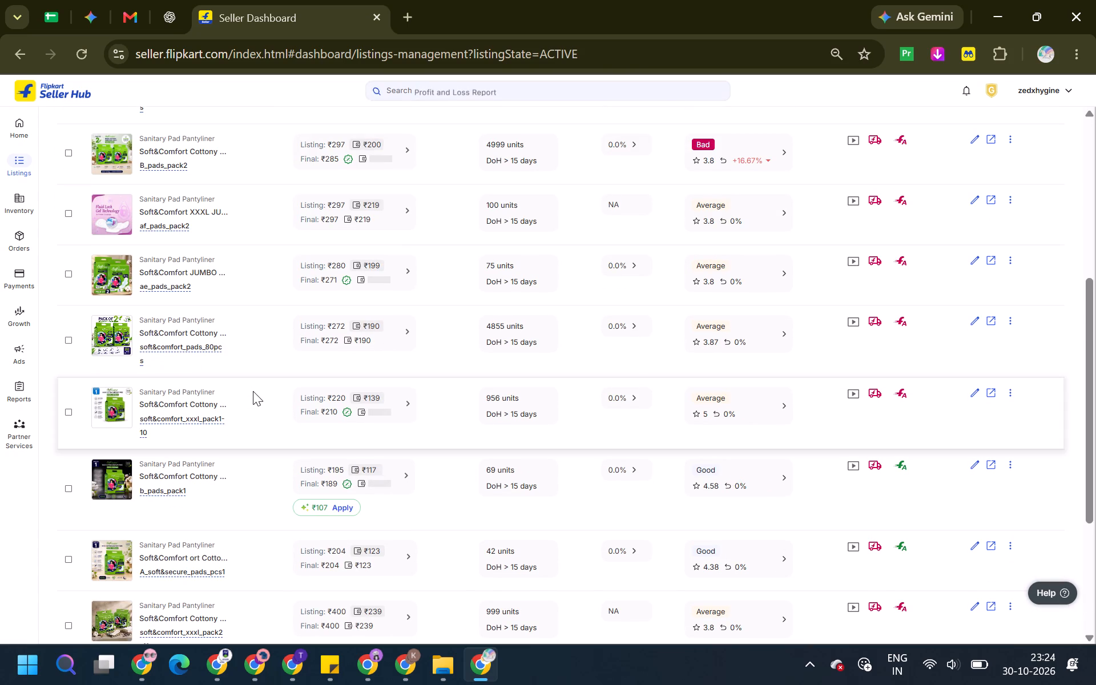
scroll(253, 391, up, 4)
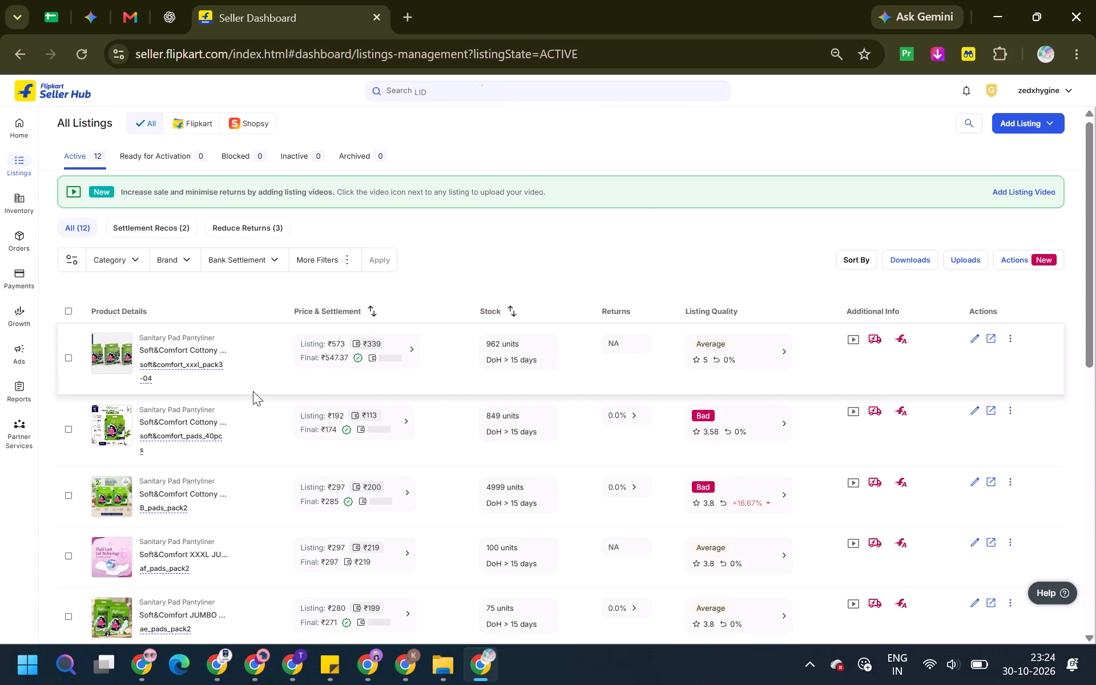
scroll(253, 391, down, 3)
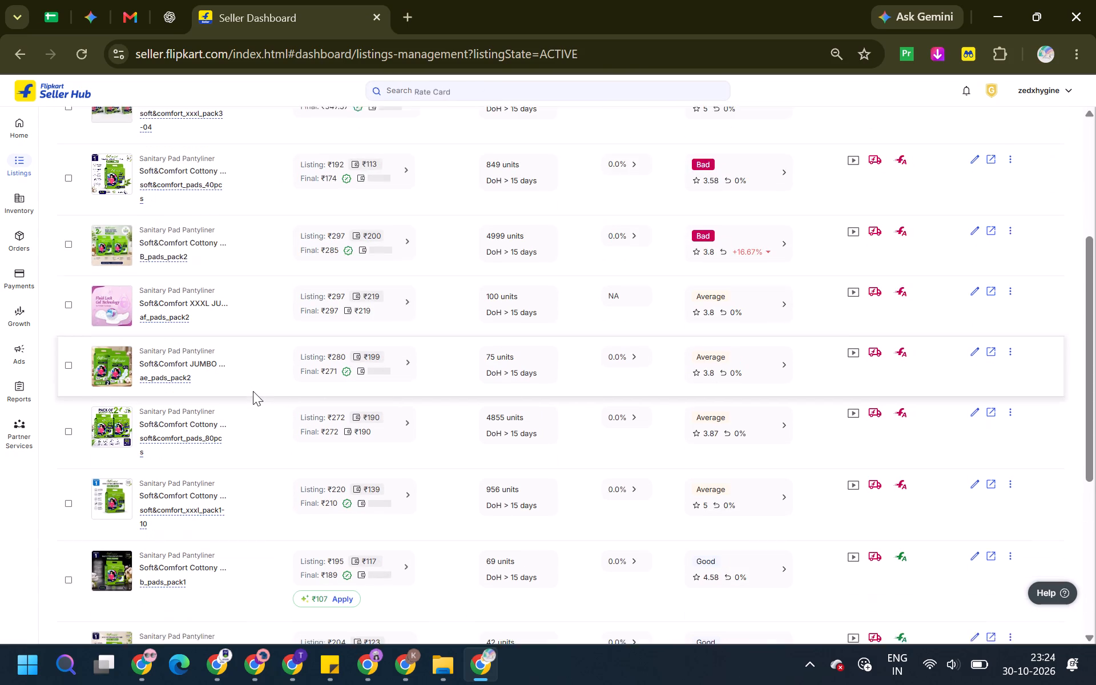
scroll(253, 391, down, 3)
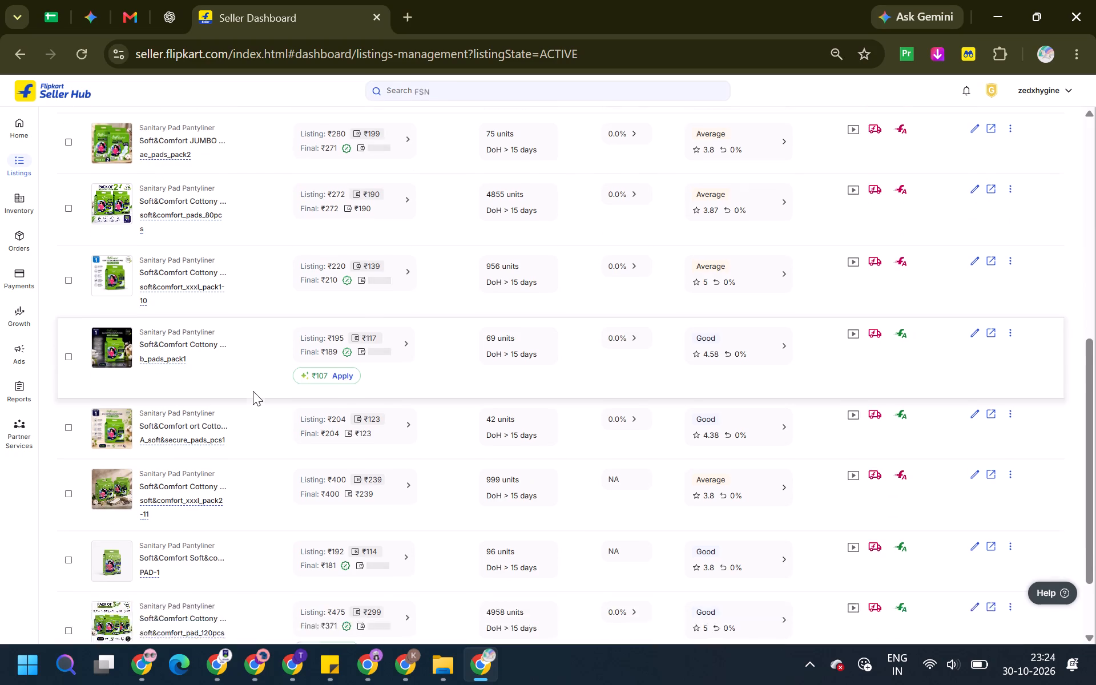
scroll(253, 391, down, 1)
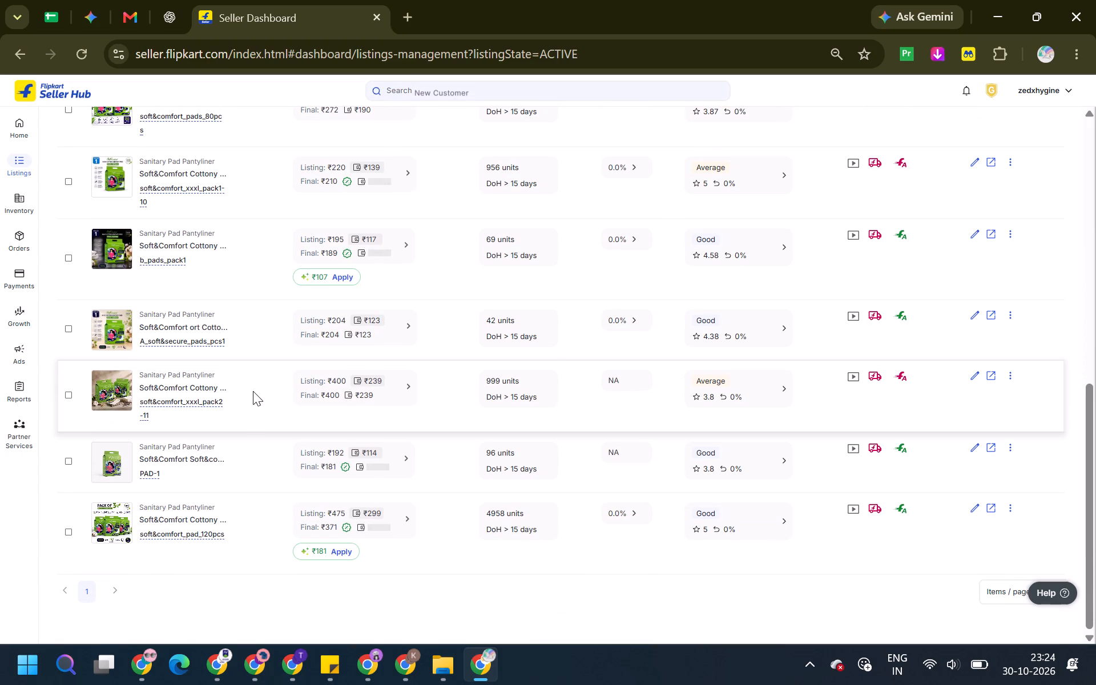
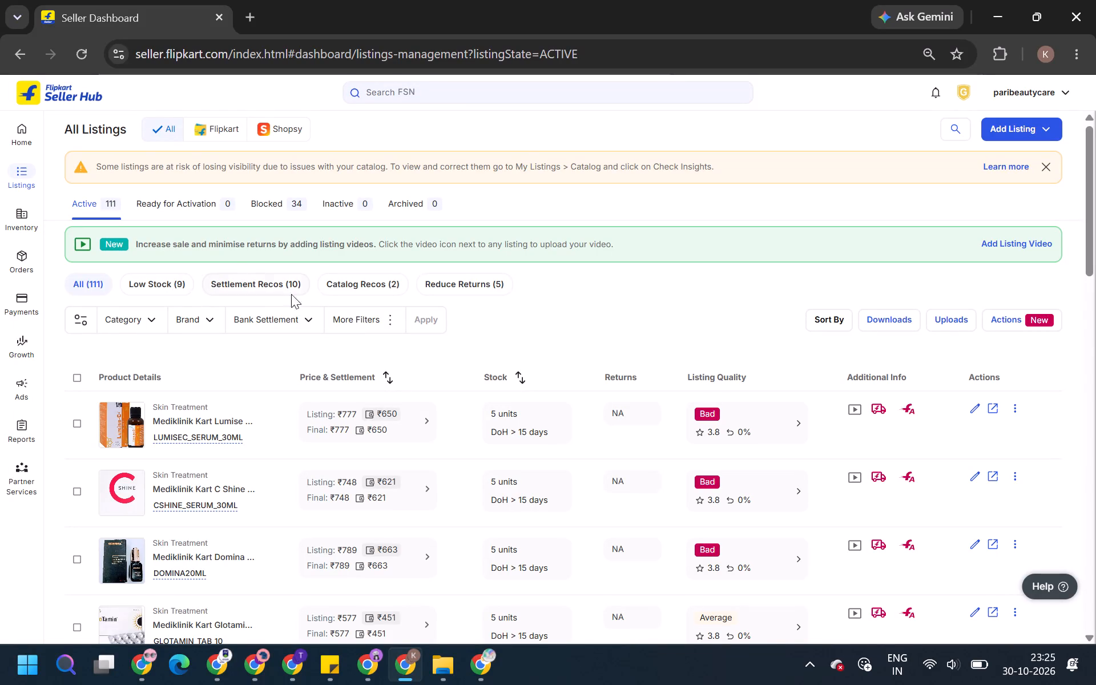
Look through the prices, stock and quality of the paribeautycare account's active listings.
scroll(364, 371, down, 3)
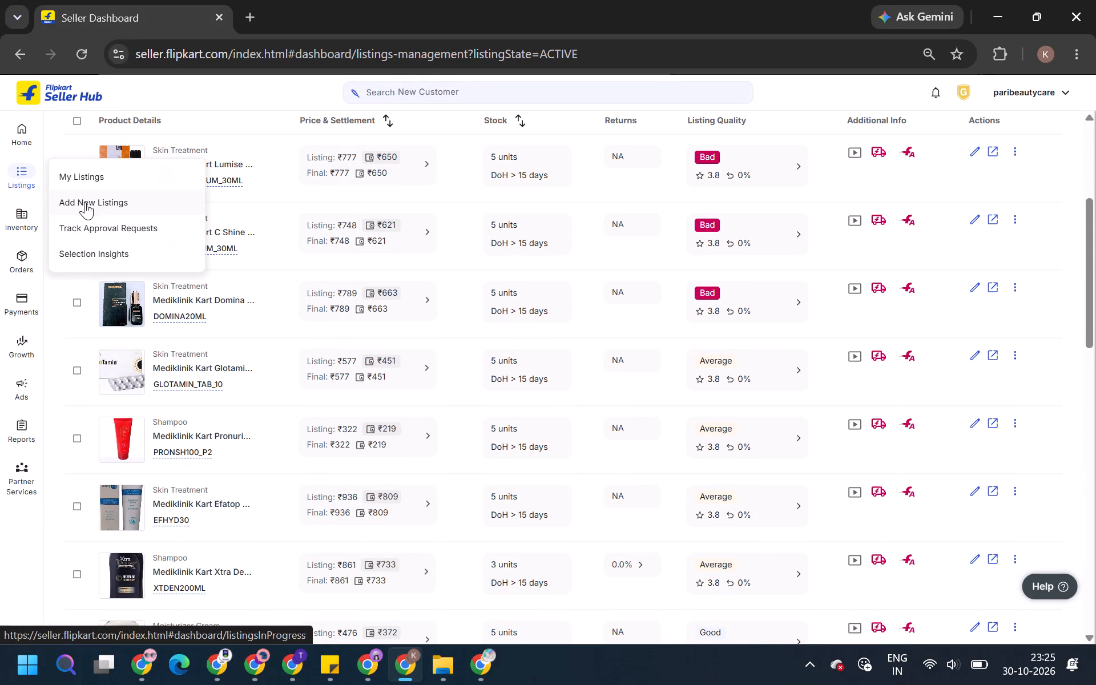
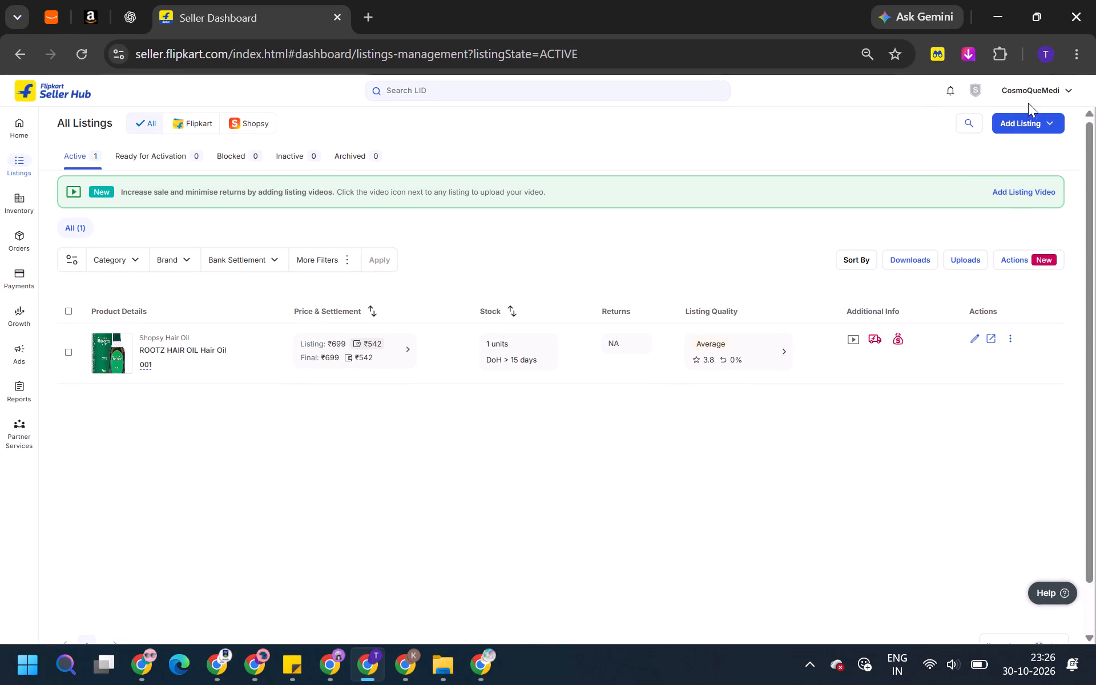
Find the VictoryVitttles account among the seller accounts, access it and reload its home page.
click(1028, 93)
click(983, 137)
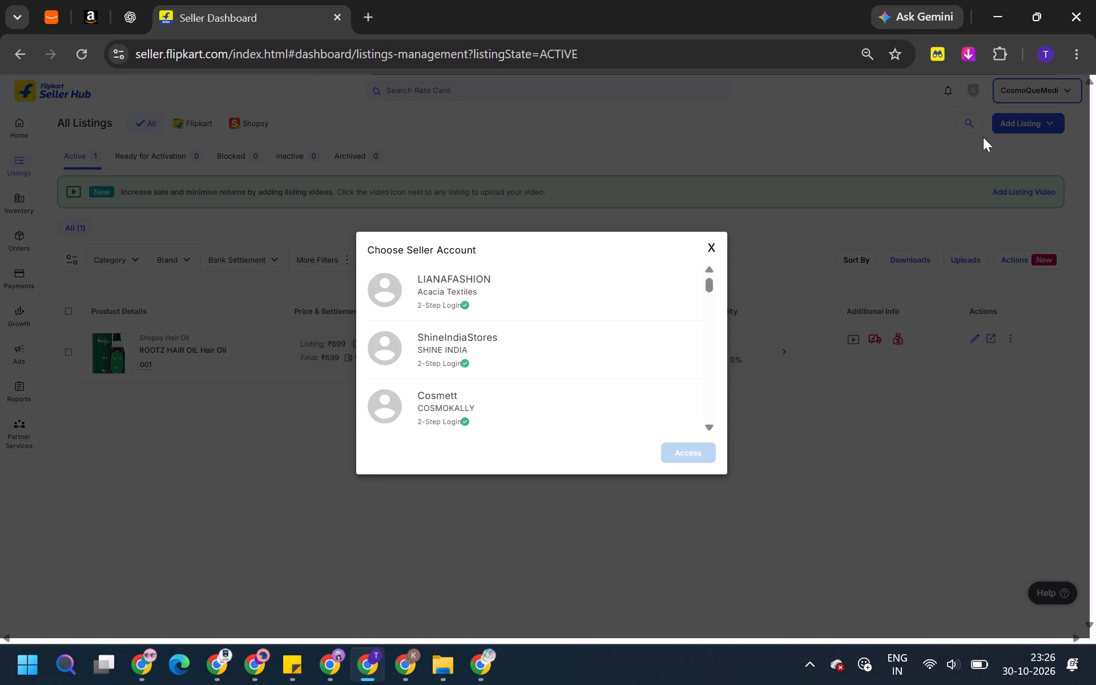
key(ctrl+f)
text(VI)
key(c)
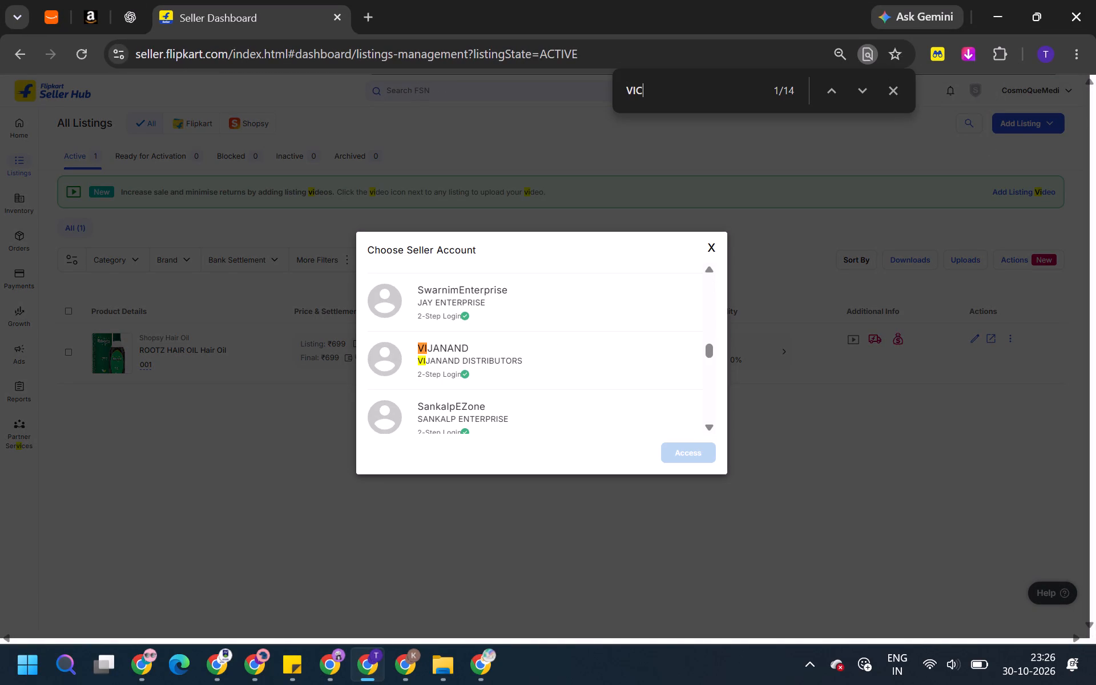
click(578, 365)
click(686, 456)
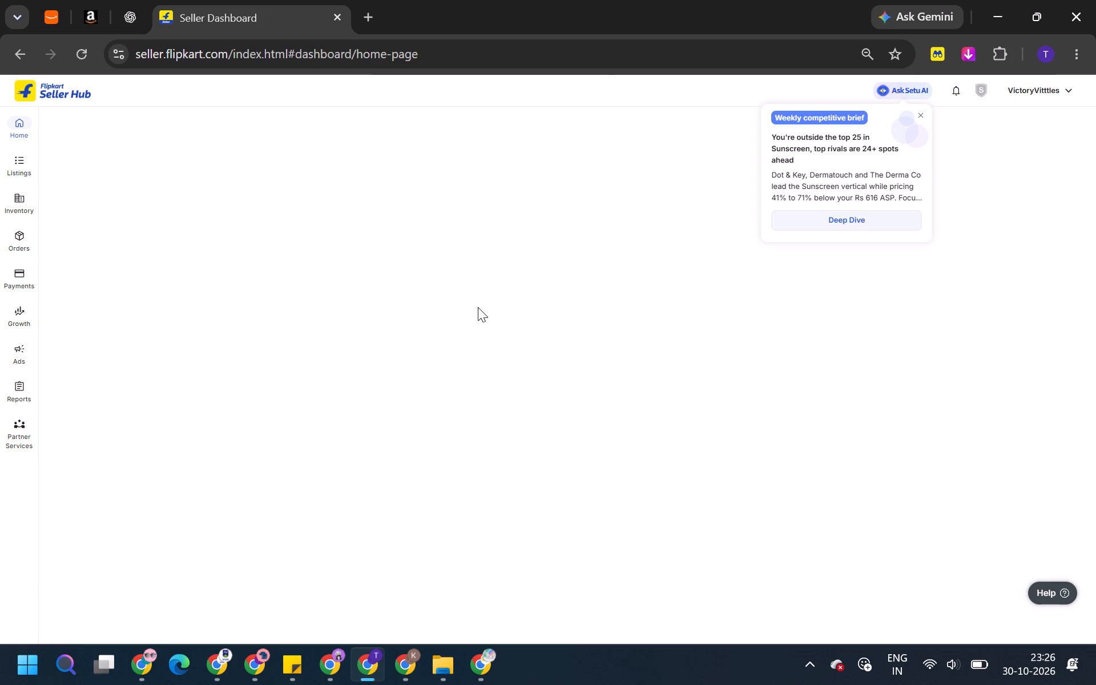
click(556, 274)
key(ctrl+r)
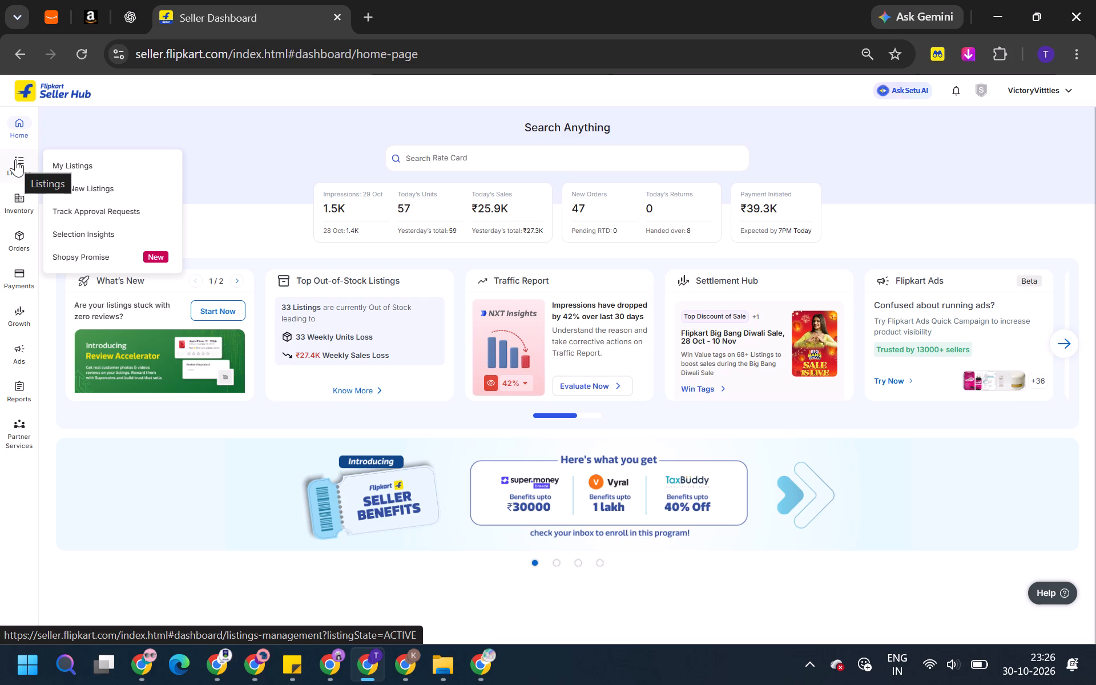
Start a new single listing in the VictoryVitttles account, up to the product vertical selection.
click(90, 195)
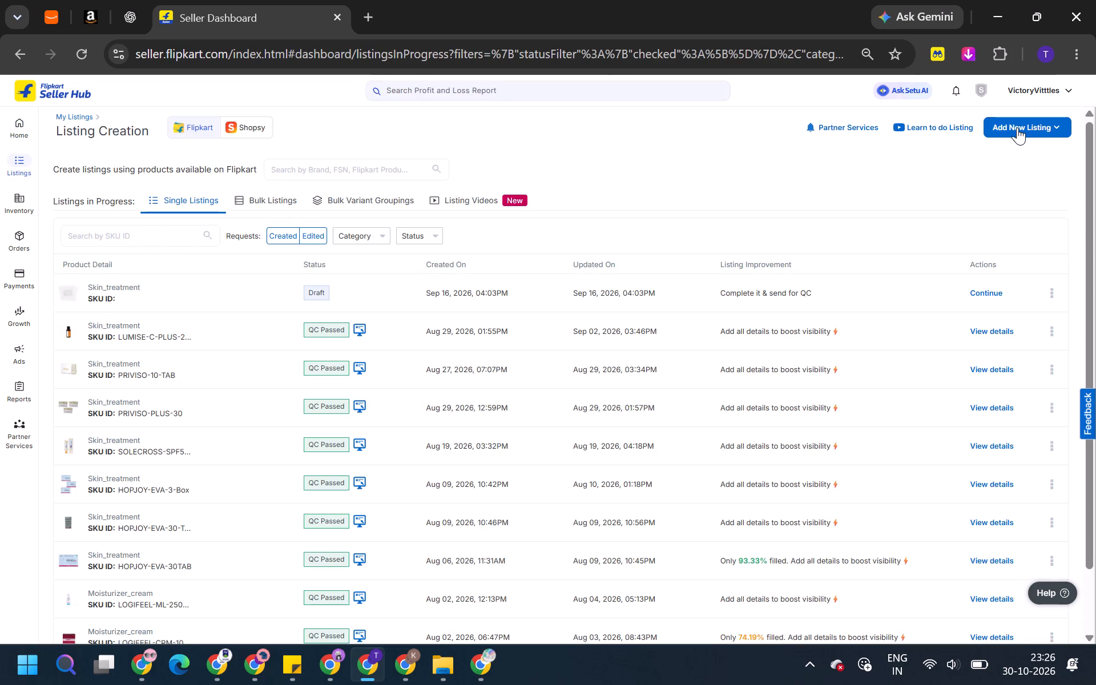
click(1017, 127)
click(1009, 150)
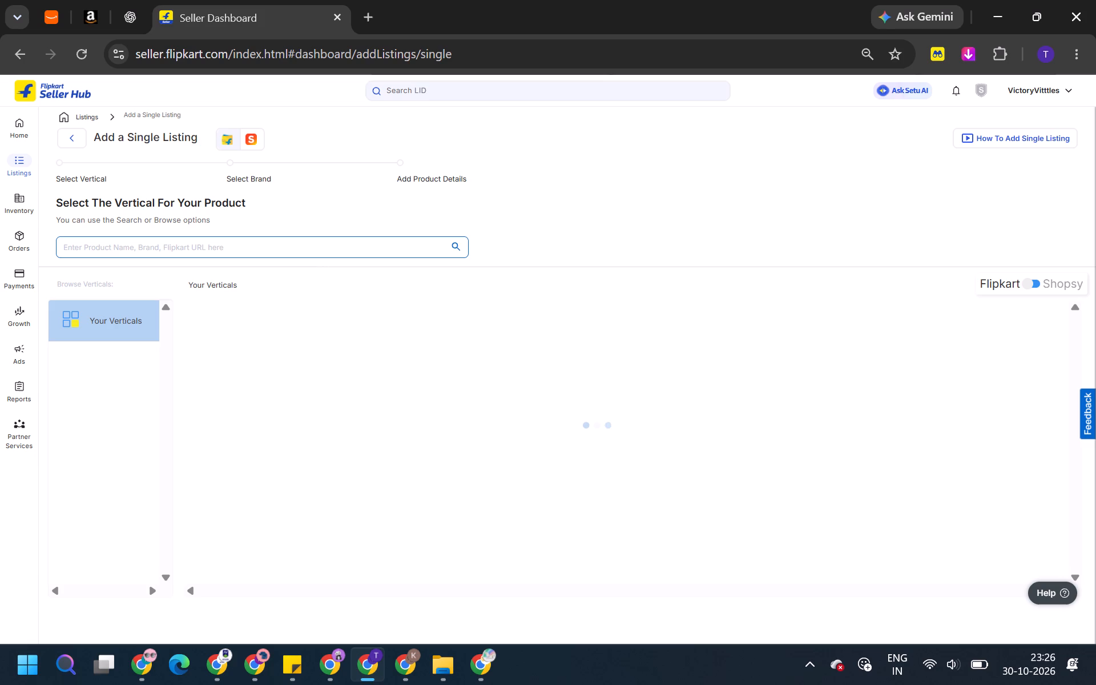
key(alt+Tab)
key(alt+Tab)
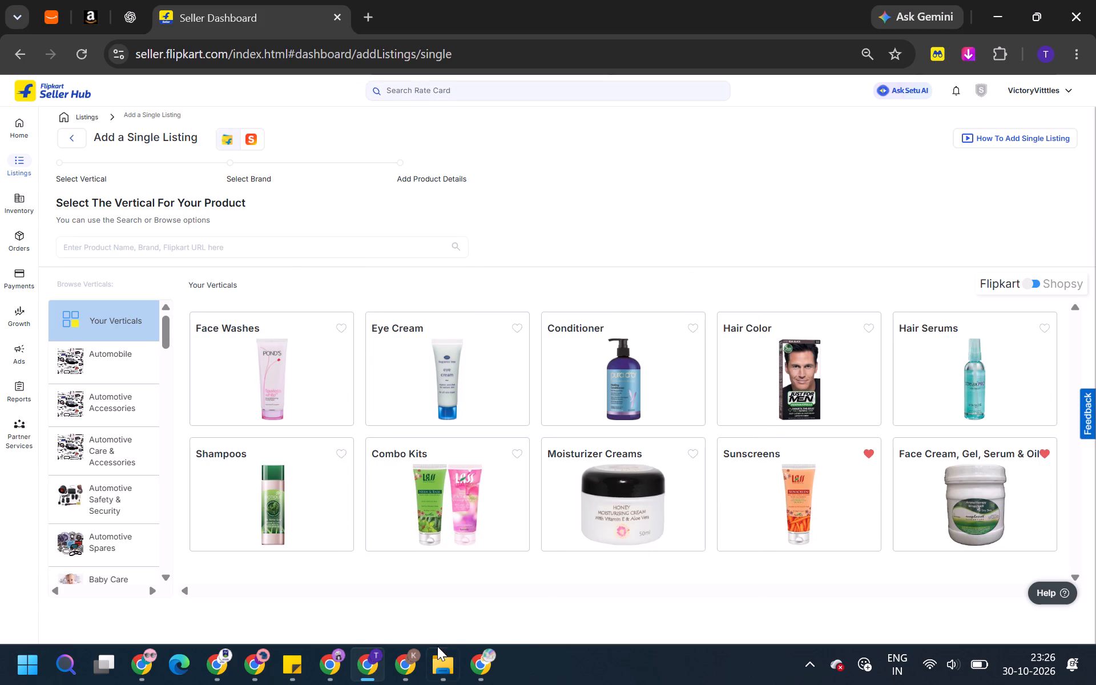
Switch to File Explorer and delete the photo of the returned Ekart parcel from the Downloads folder.
click(435, 666)
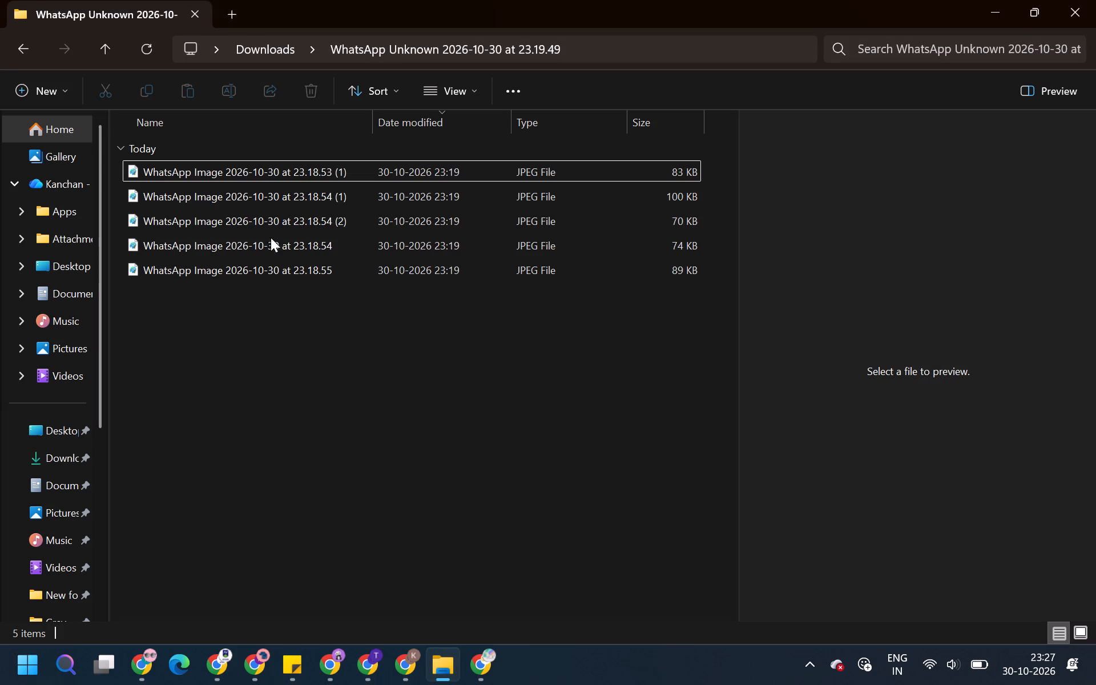
click(57, 449)
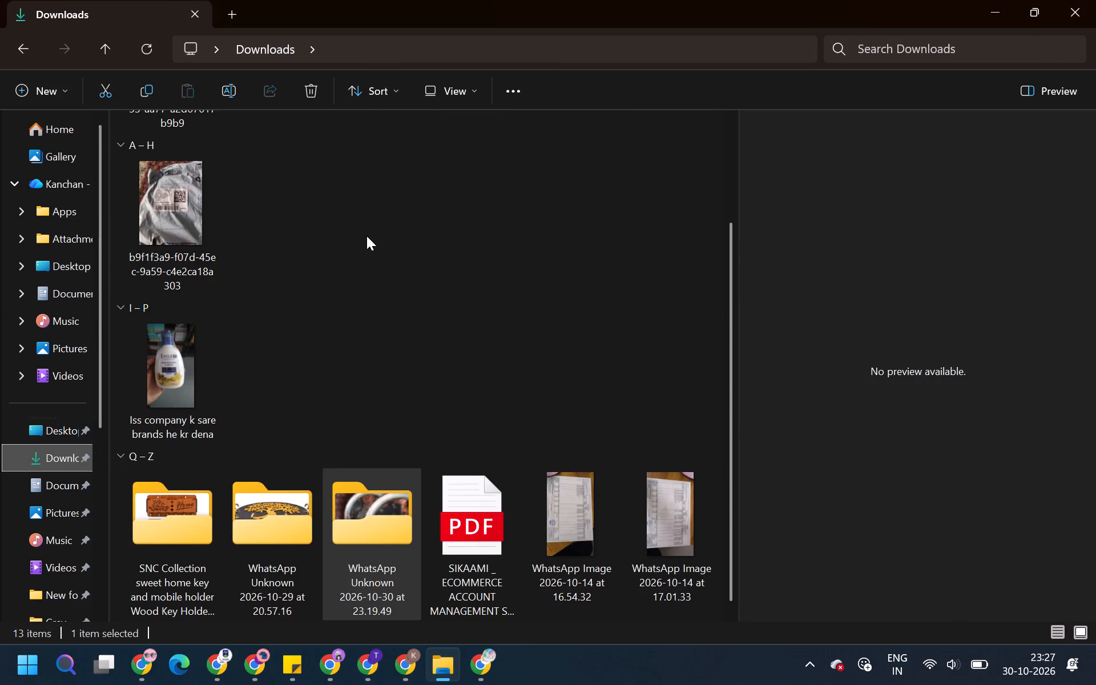
click(184, 234)
key(Delete)
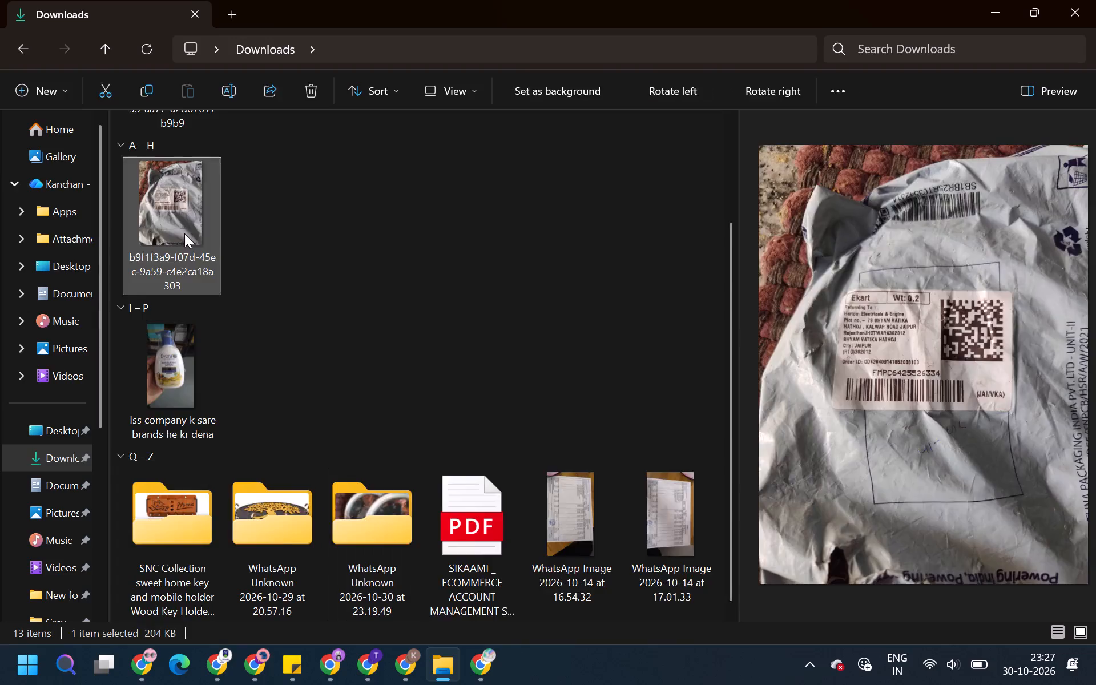
Open the Sebamed brand authorization request letter image dated 2026-10-28 from Downloads, read through it and close it.
scroll(300, 269, down, 1)
scroll(323, 329, up, 4)
scroll(360, 355, down, 4)
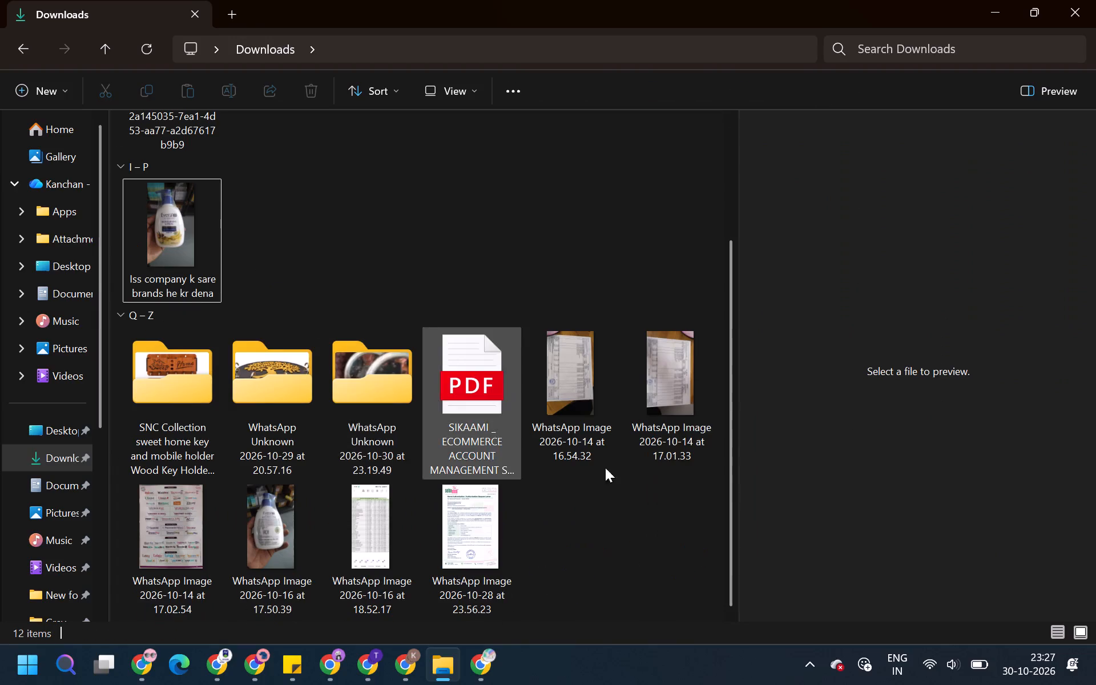
click(478, 546)
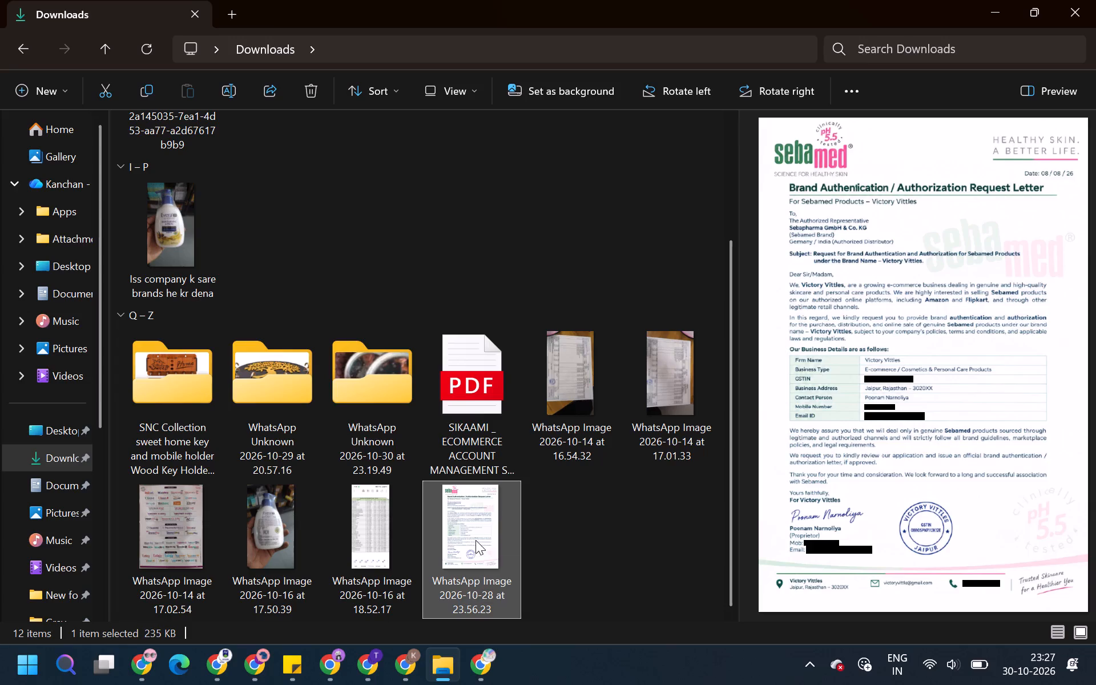
double_click(476, 540)
click(964, 1)
click(979, 2)
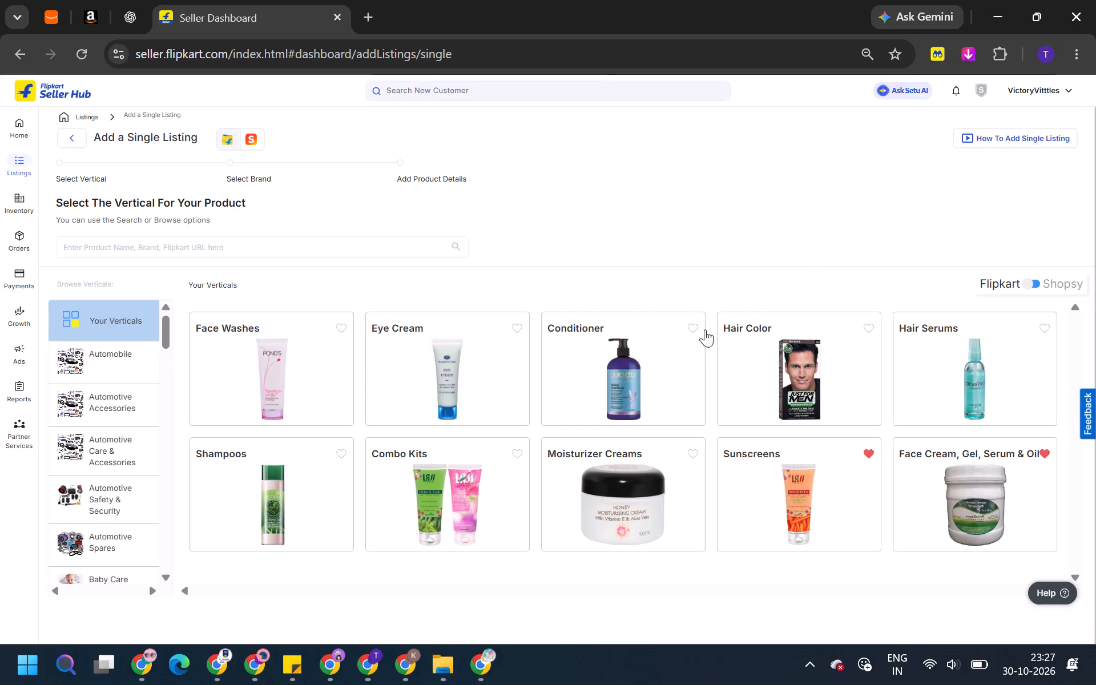
key(alt+Tab)
key(alt+Tab)
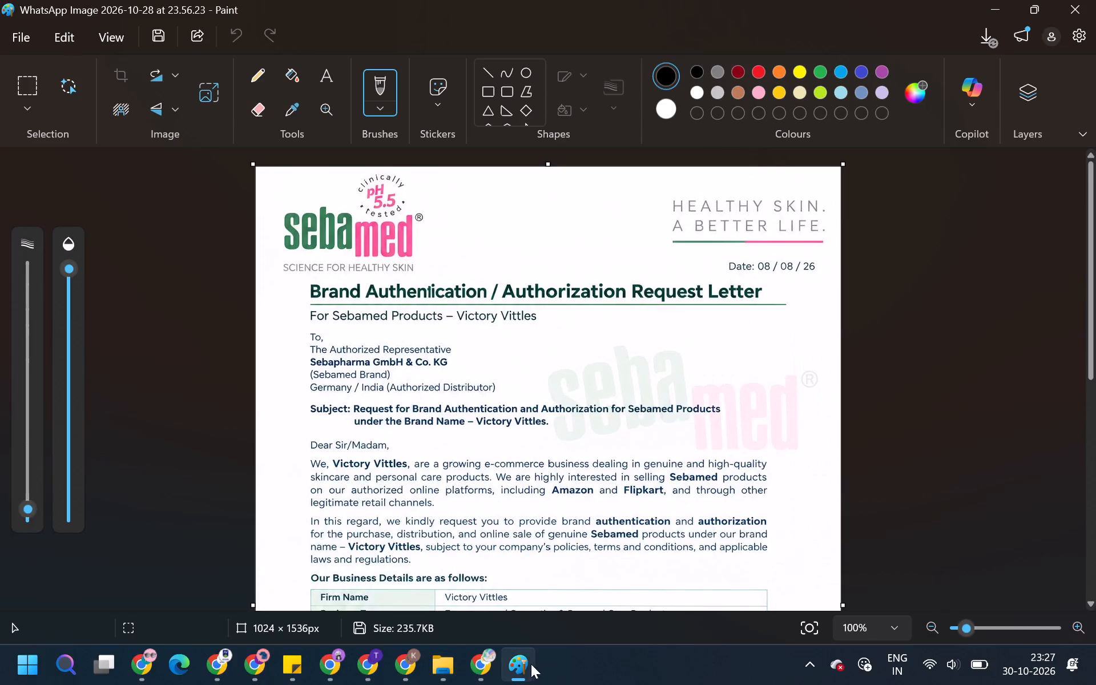
scroll(616, 313, down, 4)
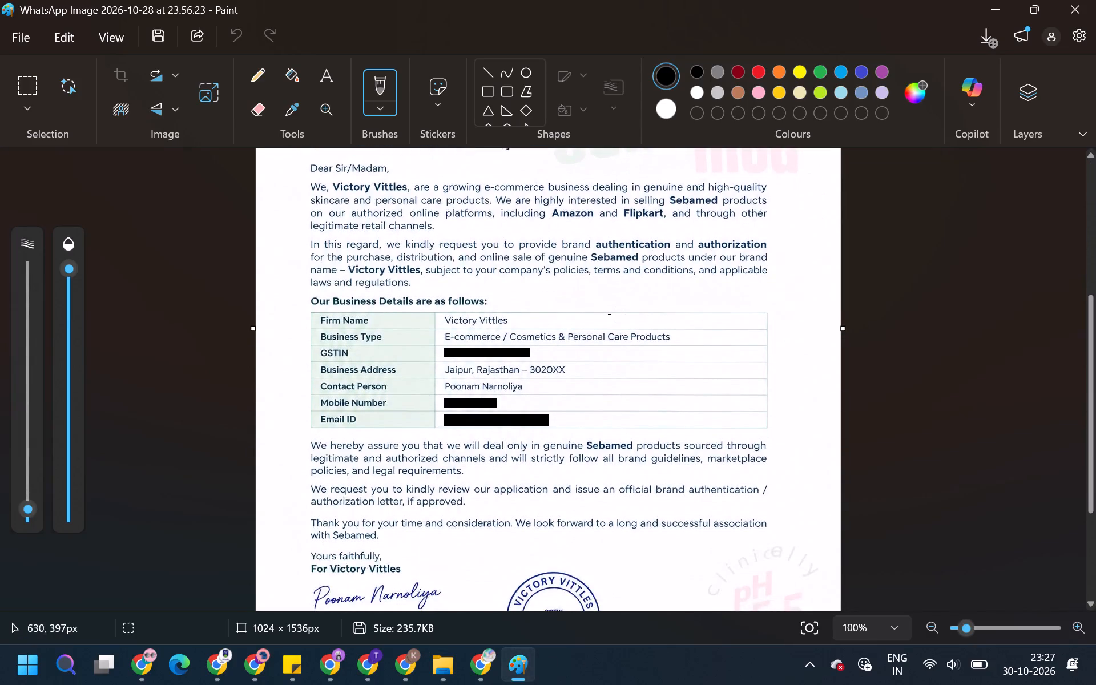
scroll(616, 314, down, 3)
click(1095, 0)
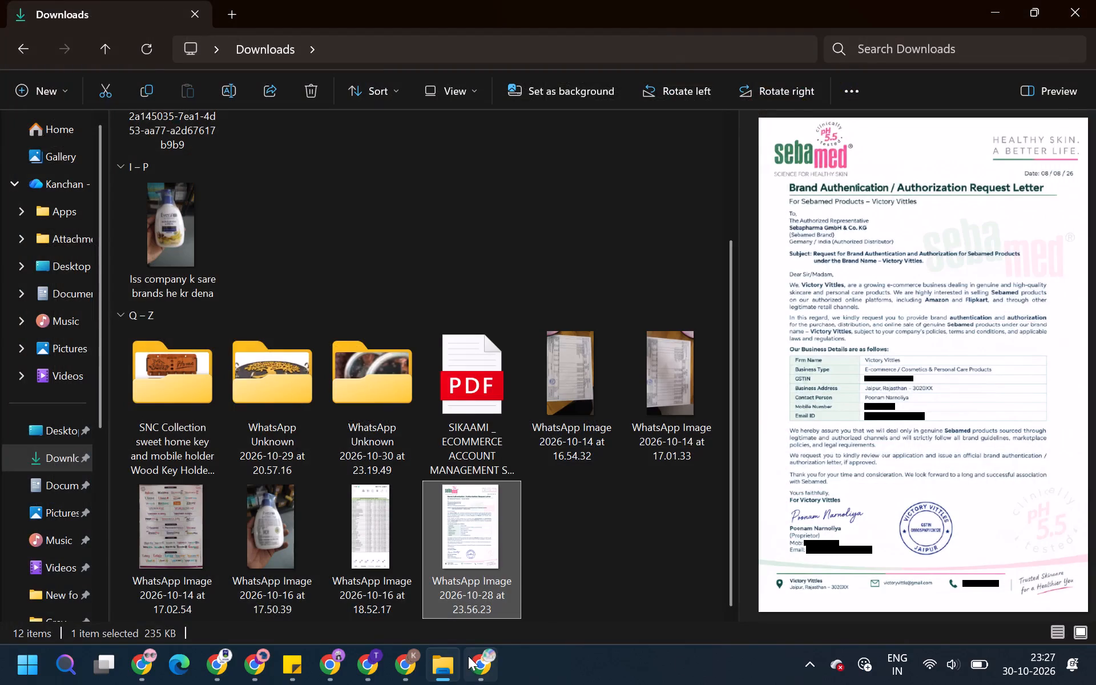
Start a single listing in the VictoryVitttles account under the Moisturizer Creams vertical and proceed to brand selection.
click(476, 677)
key(alt+Tab)
click(406, 678)
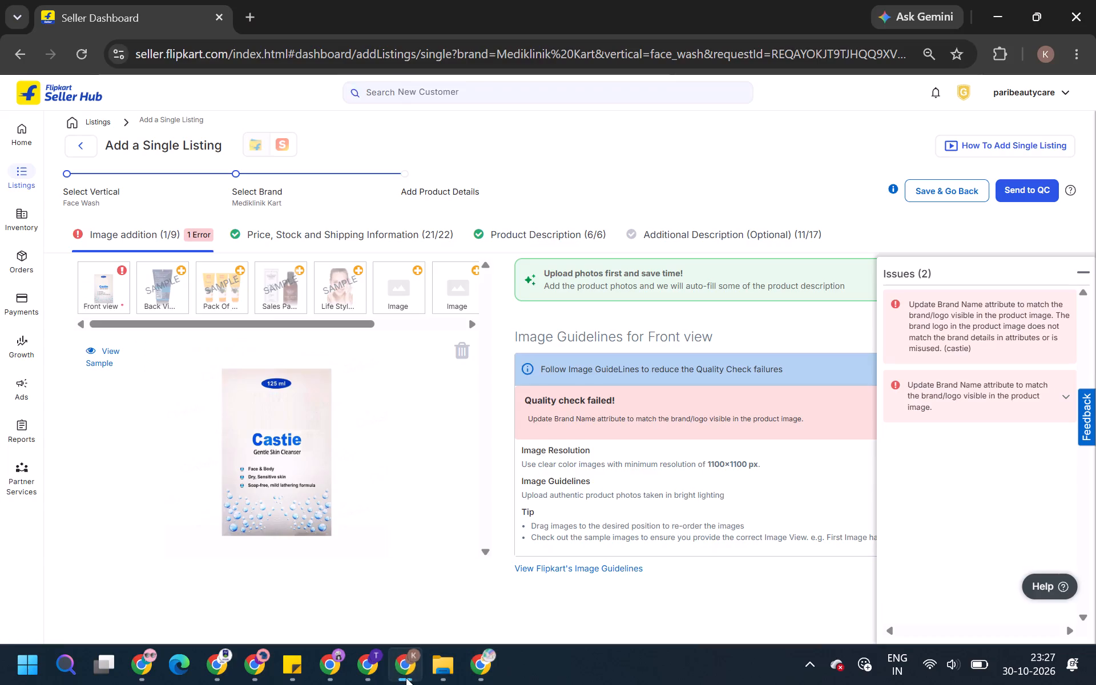
click(373, 670)
click(634, 521)
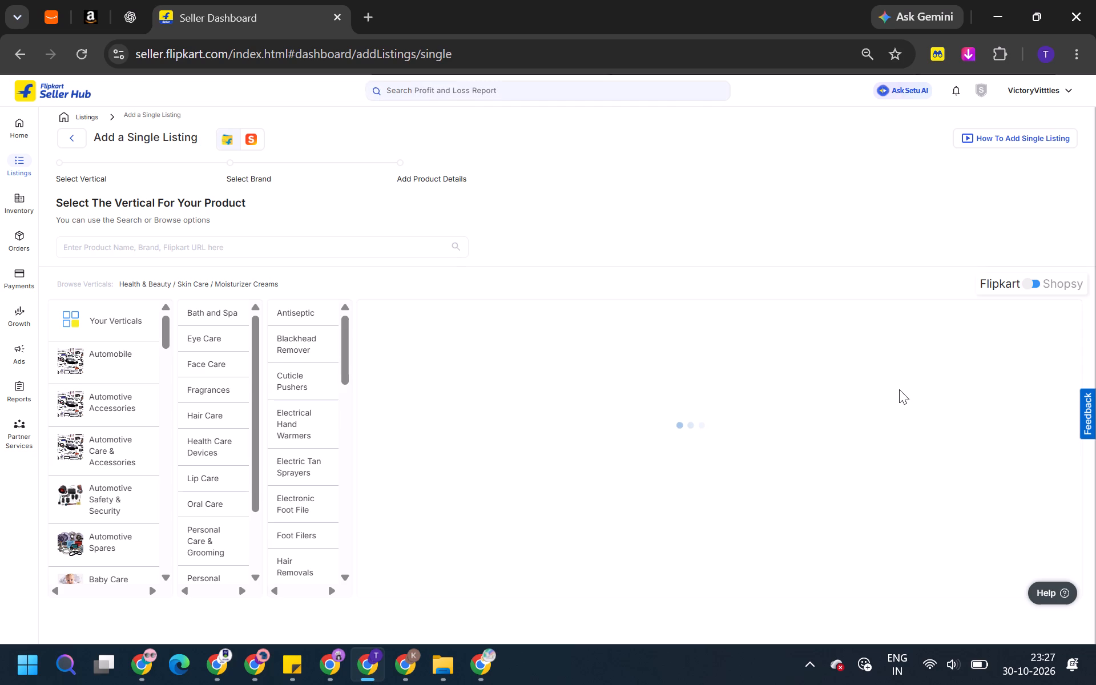
click(873, 244)
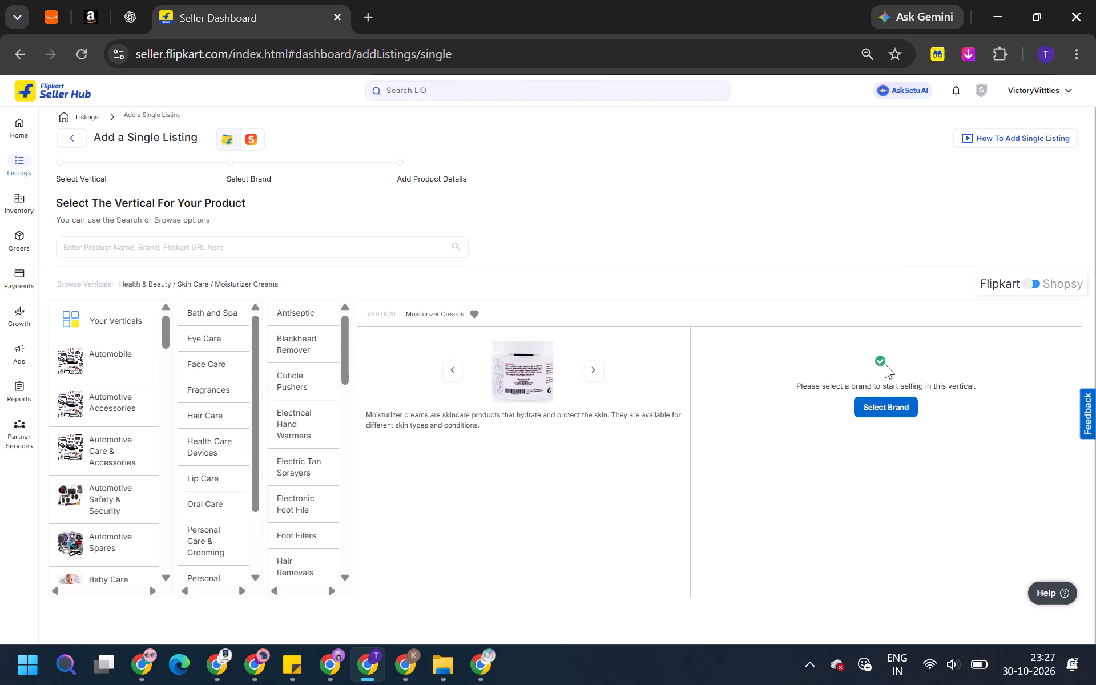
click(877, 404)
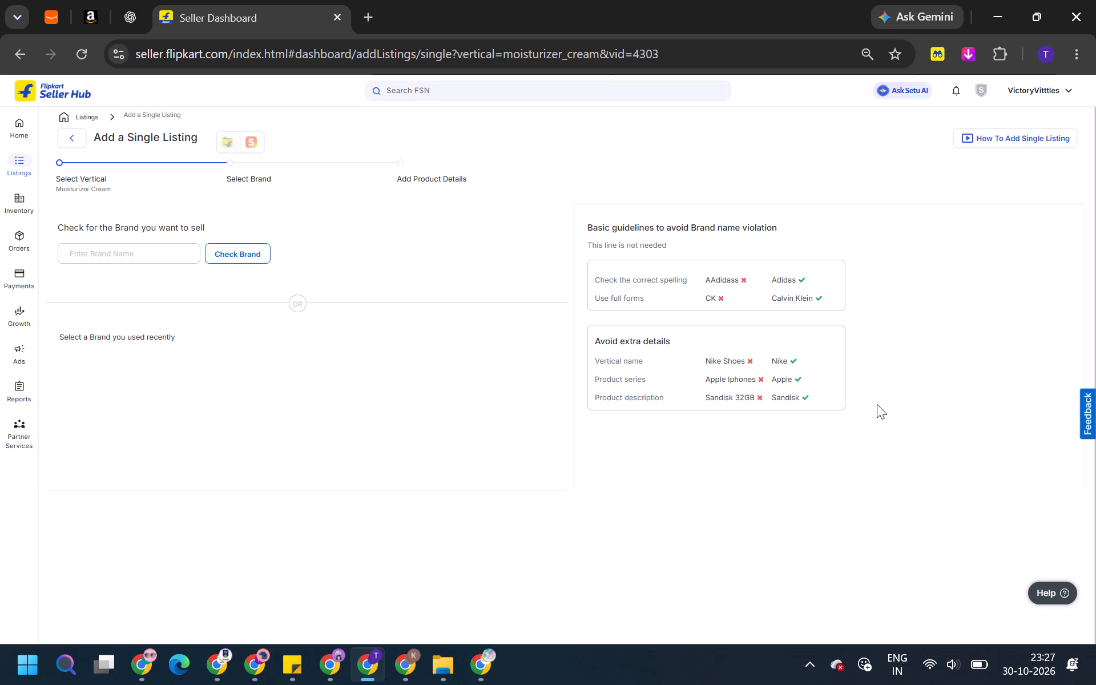
Check the brand name Sebamed for the new moisturizer cream listing and continue to its brand approval application.
click(123, 259)
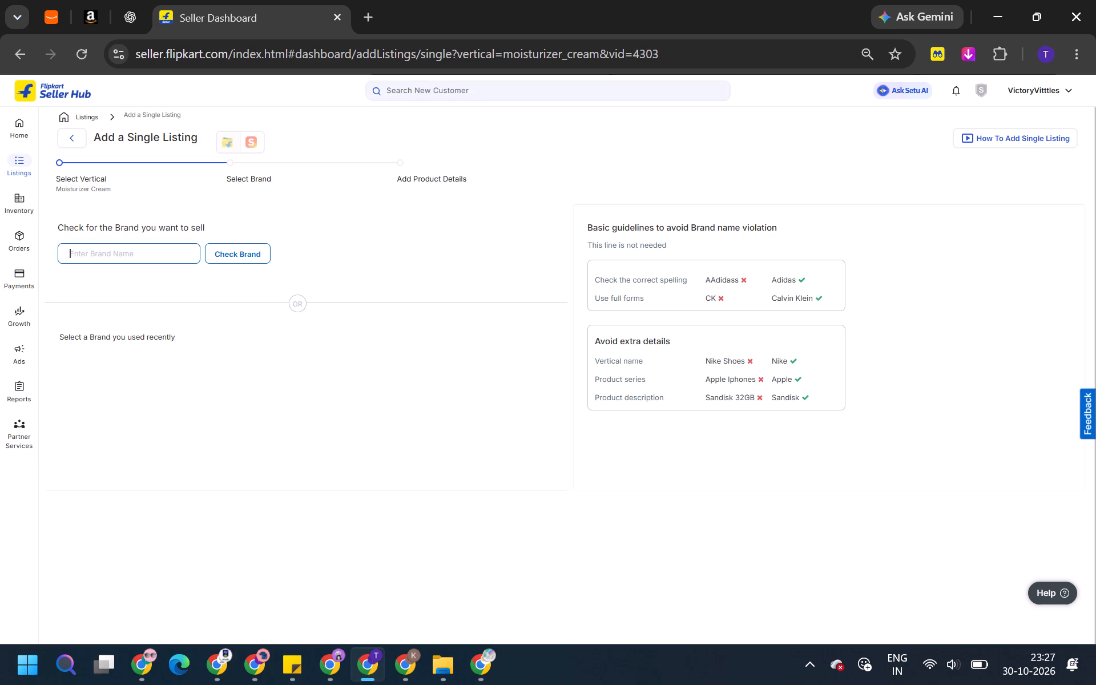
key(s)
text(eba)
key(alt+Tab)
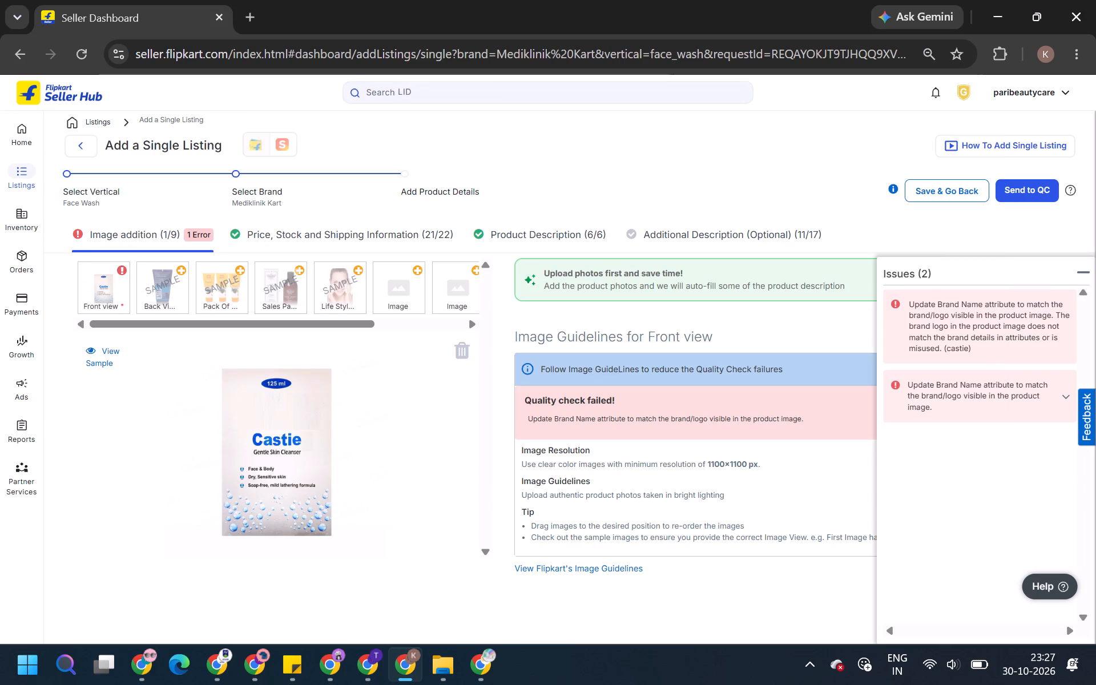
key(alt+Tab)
click(445, 676)
key(alt+Tab)
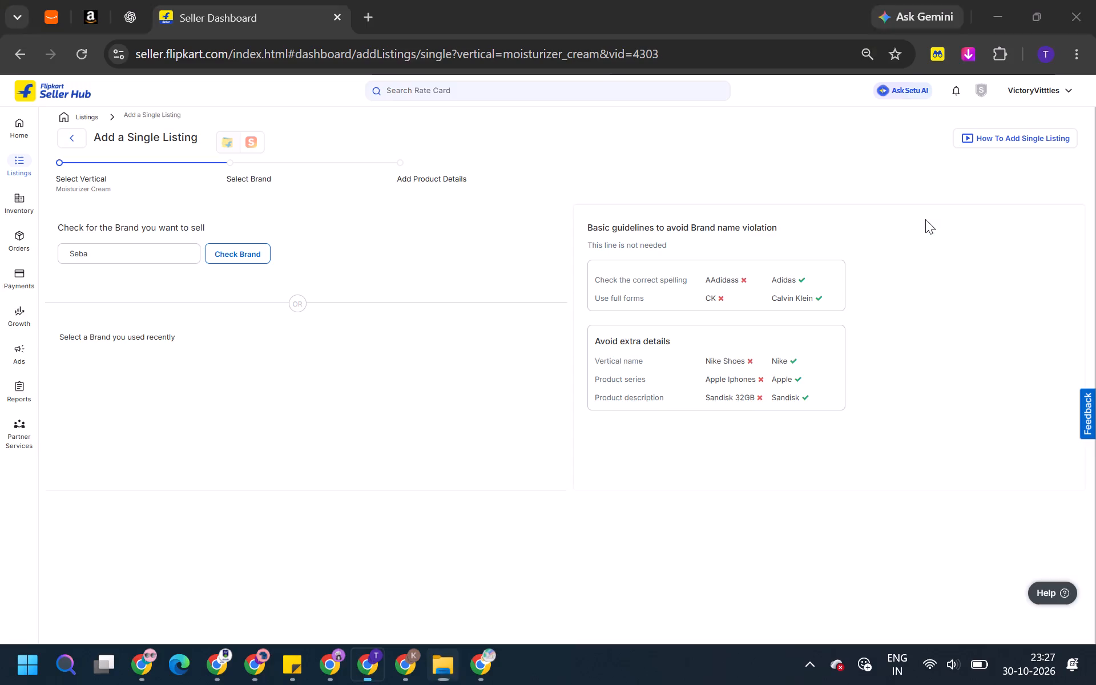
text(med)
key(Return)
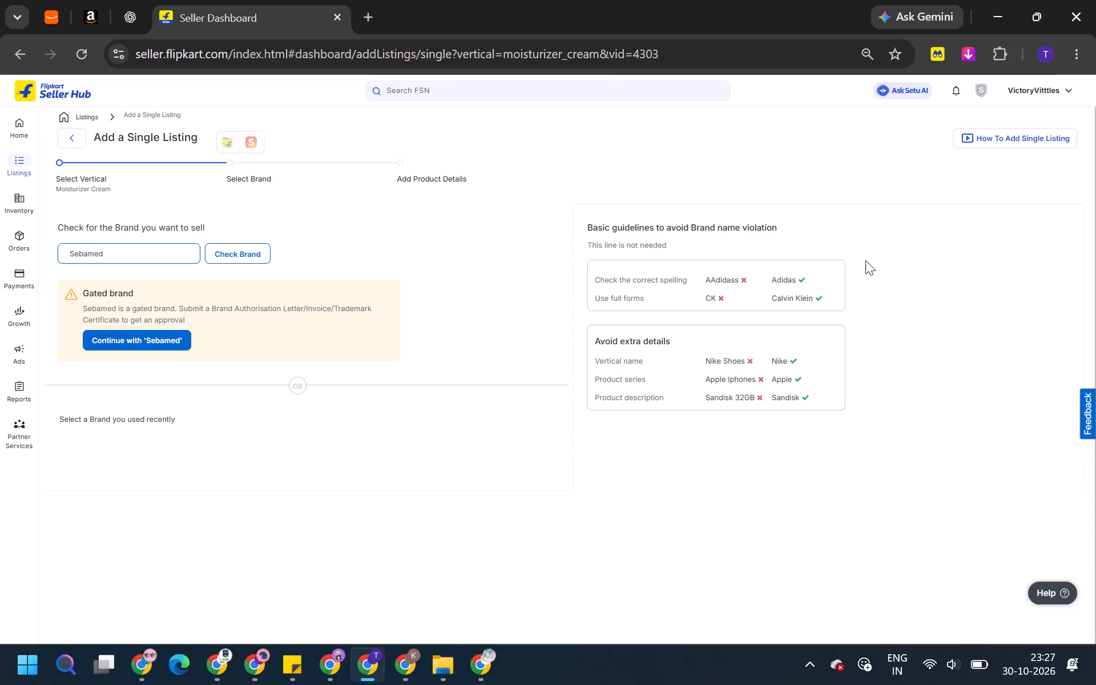
click(169, 344)
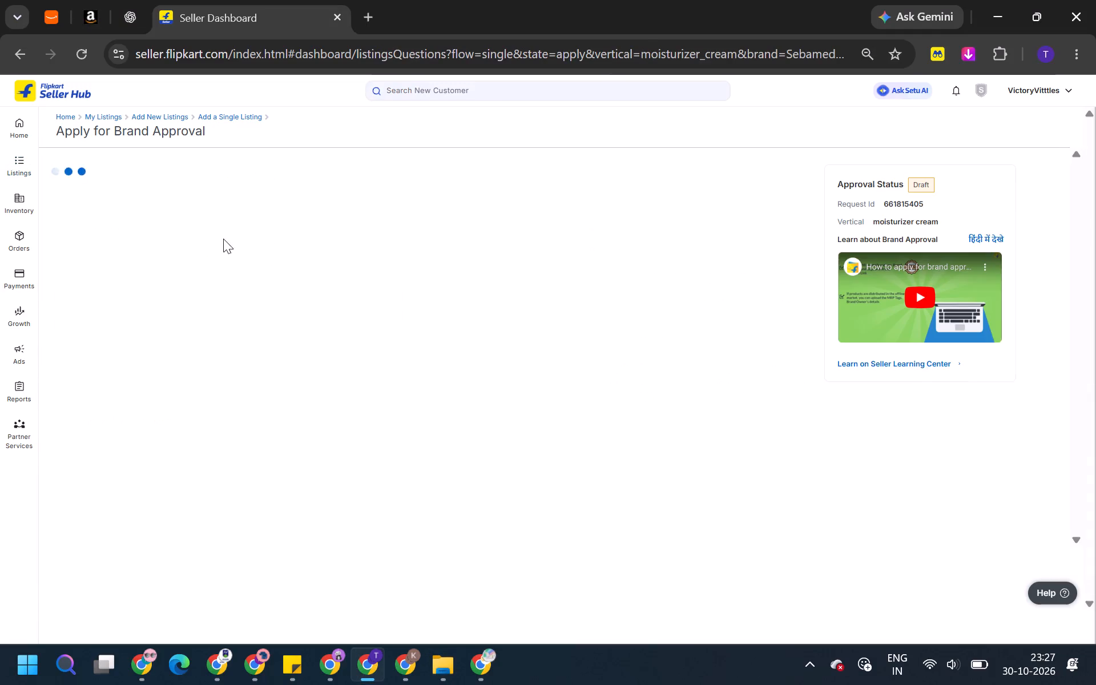
Choose Online Brand Authorization Letter as the first mandatory document type and Brand Authorization Letter as the second.
click(219, 226)
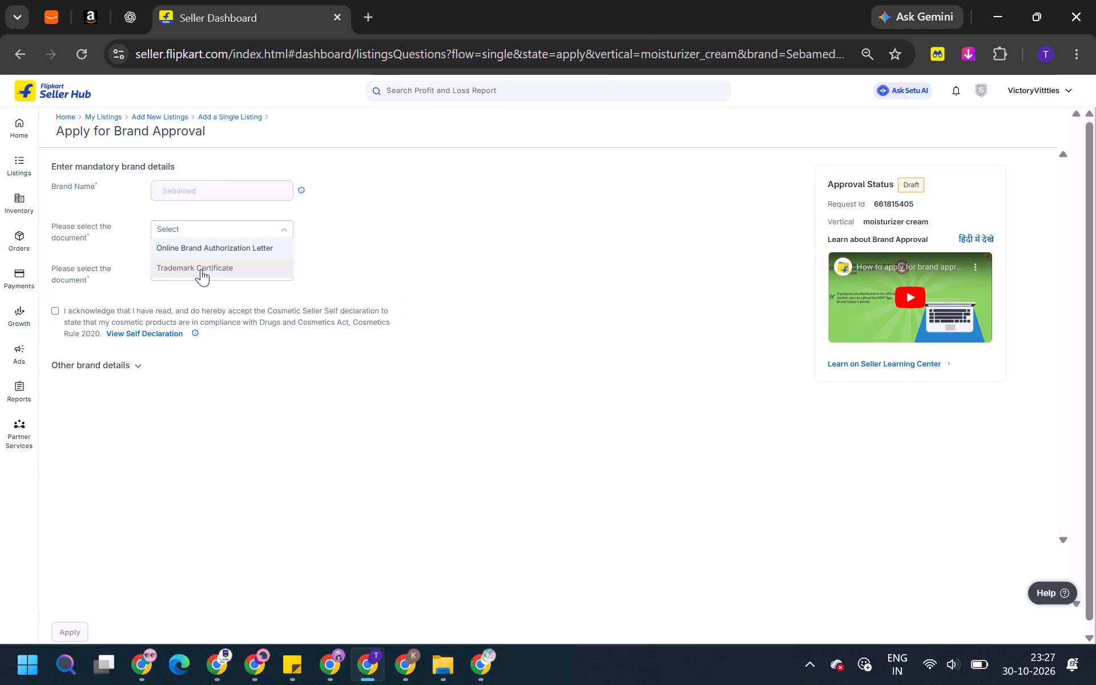
click(208, 254)
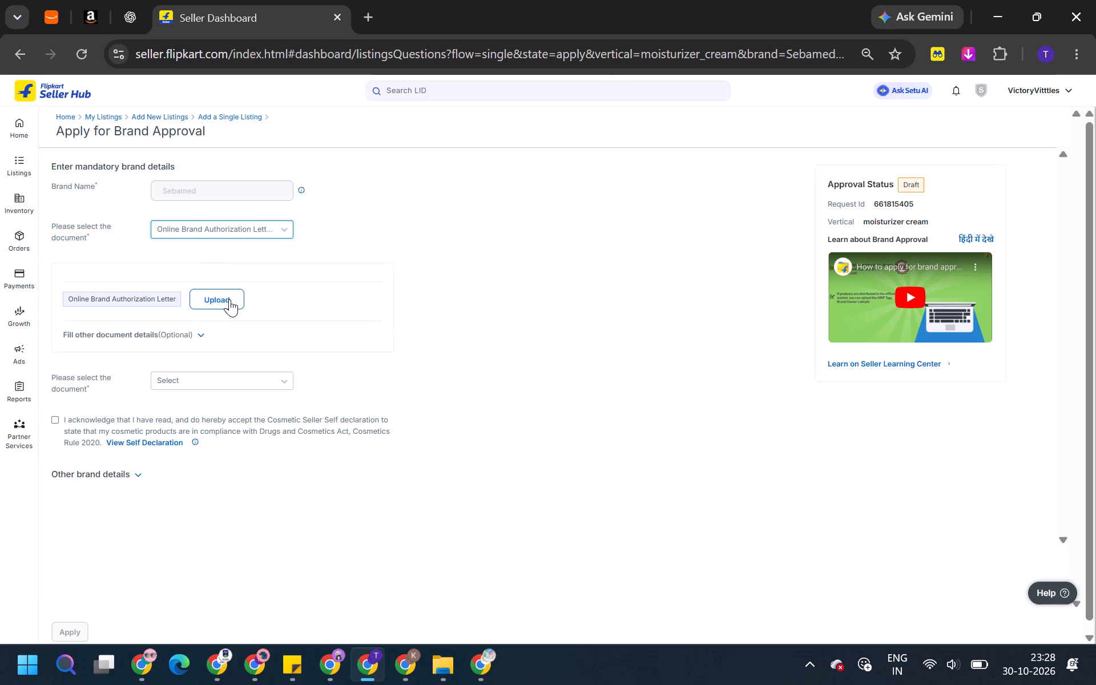
click(214, 378)
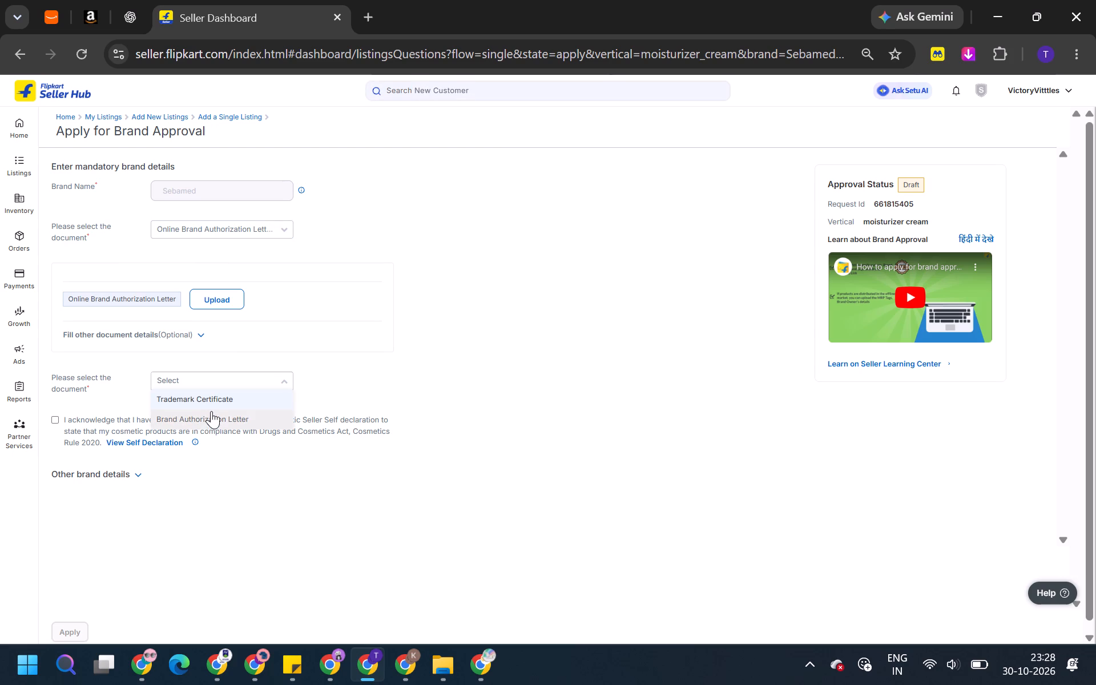
click(217, 425)
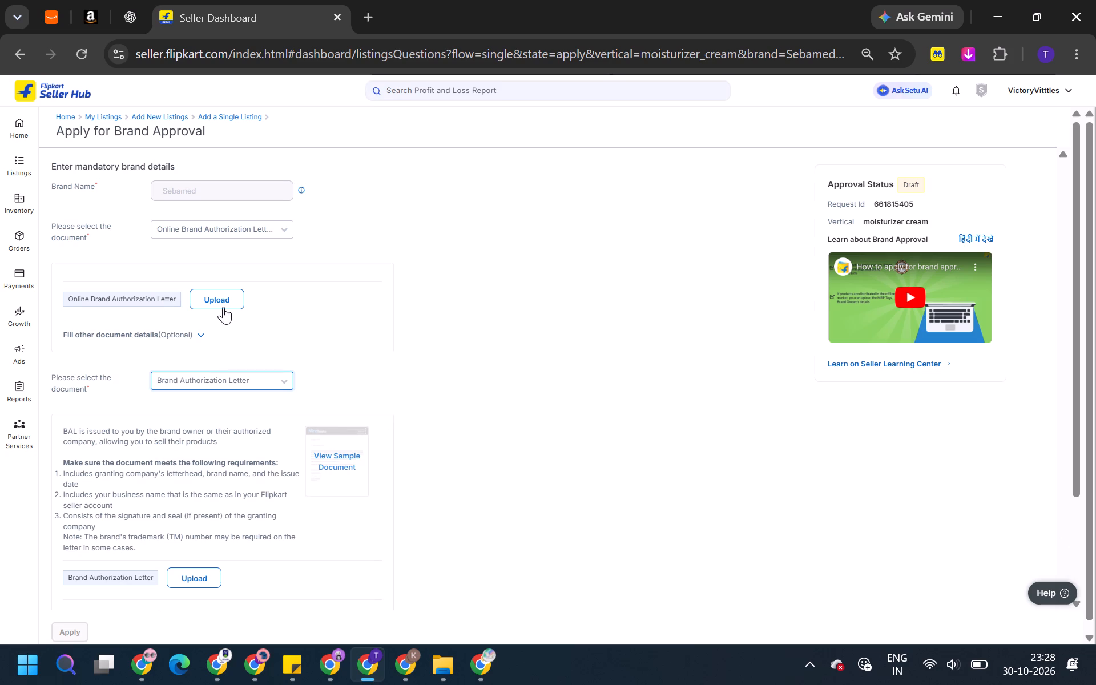
Upload the letter image WhatsApp Image 2026-10-28 at 23.56.23 from Downloads for both mandatory documents.
click(223, 307)
double_click(660, 186)
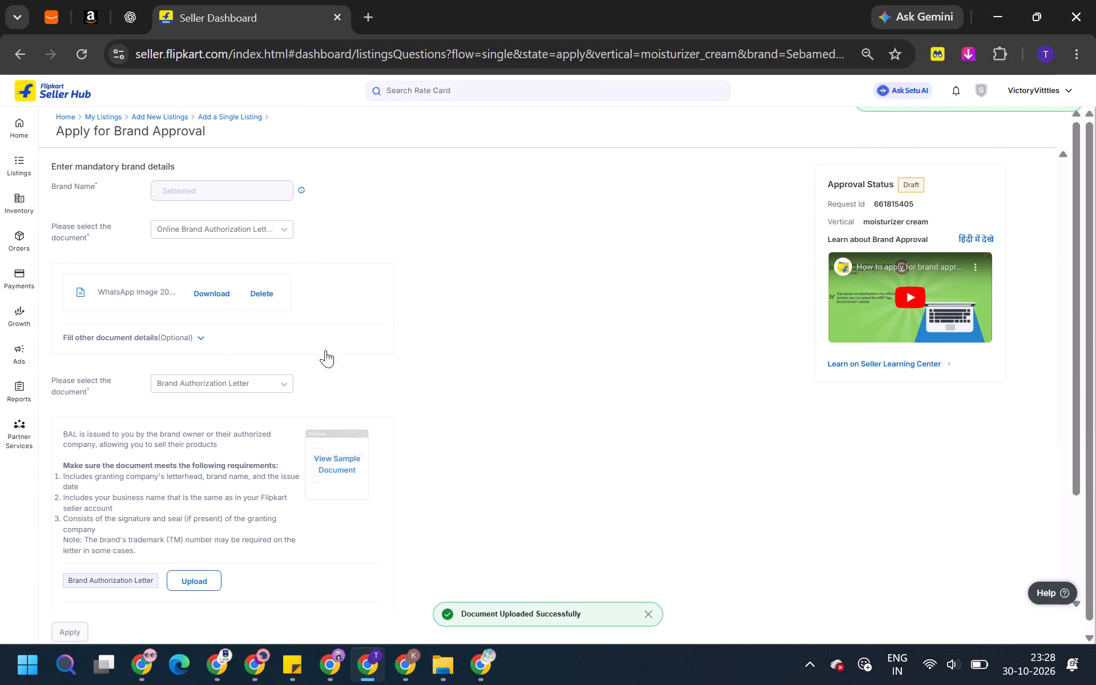
click(208, 582)
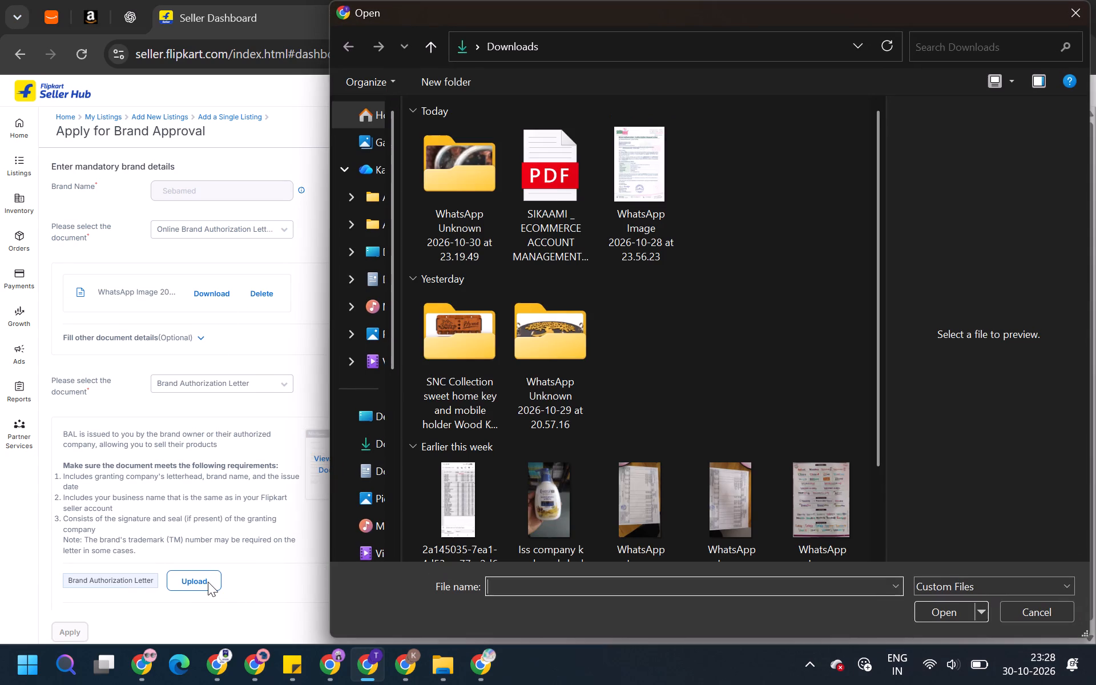
click(569, 236)
double_click(606, 223)
Accept the Cosmetic Seller Self declaration and submit the Sebamed brand approval application.
scroll(455, 329, down, 1)
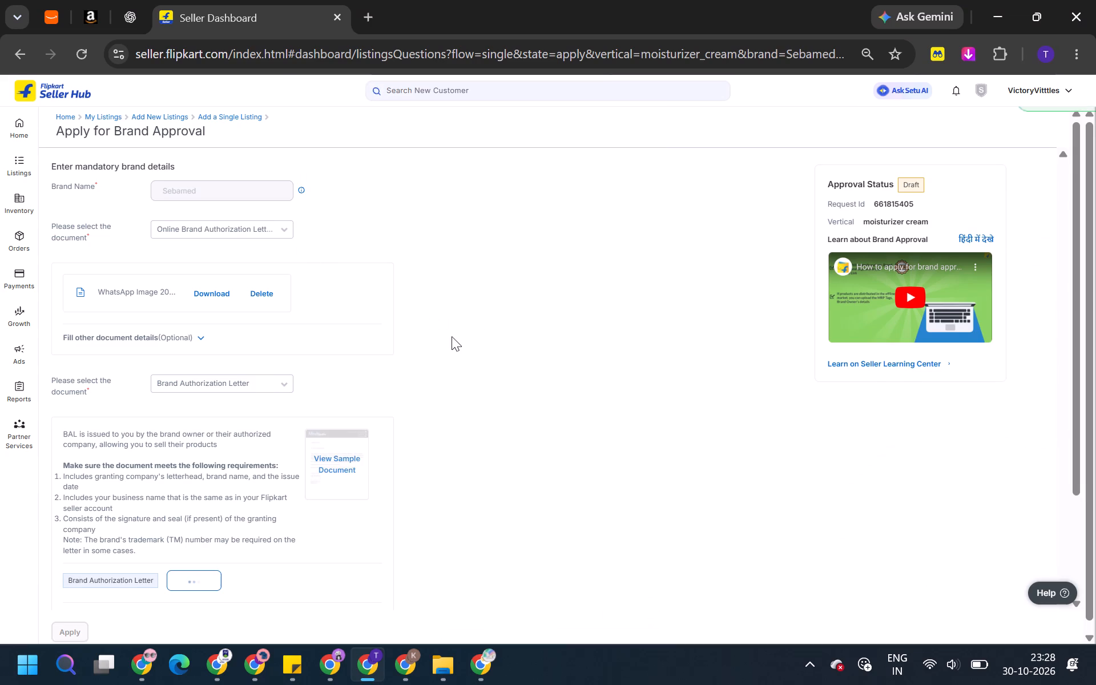
scroll(452, 336, down, 2)
scroll(179, 514, down, 3)
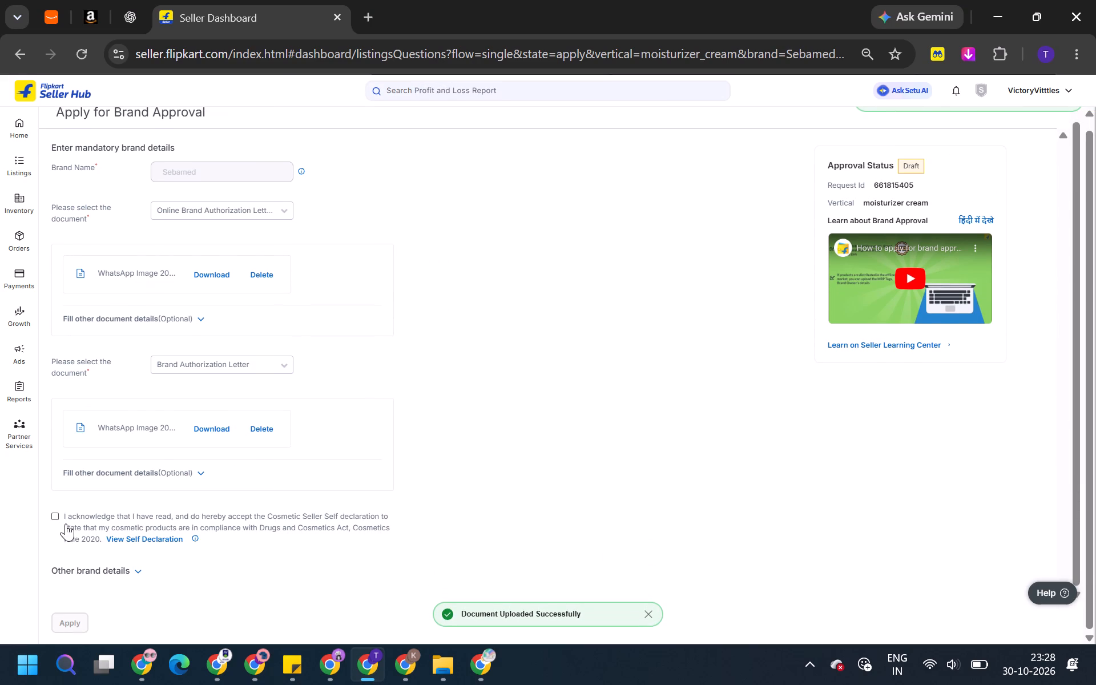
click(67, 523)
click(68, 620)
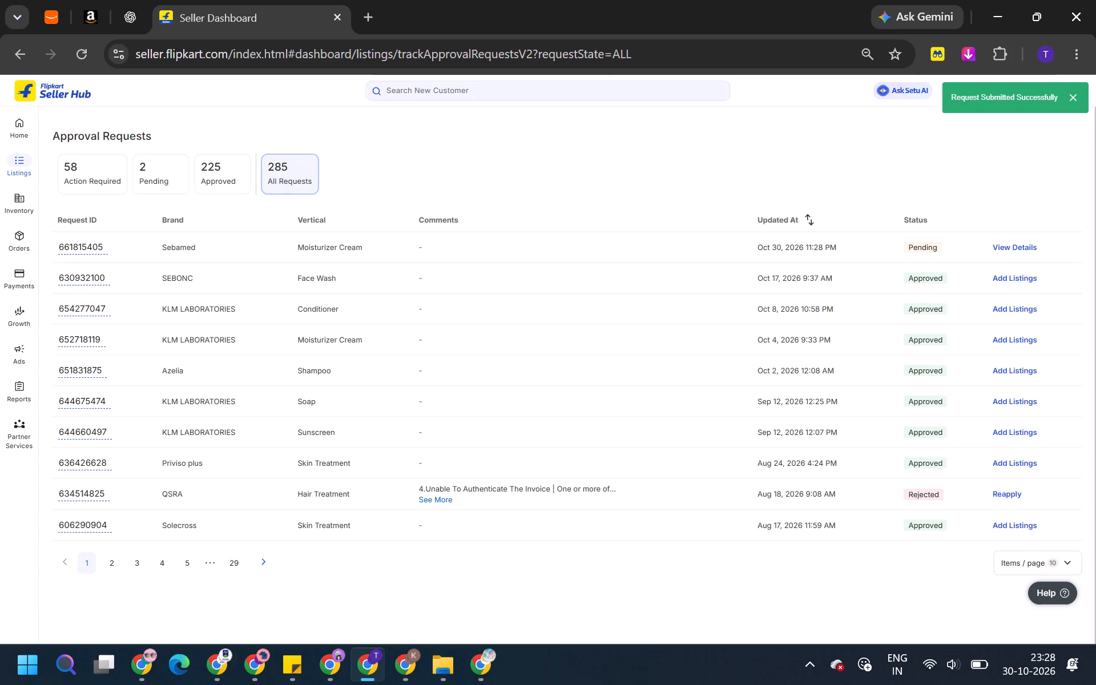
Return to the seller home page and open the approval requests list to check the Sebamed request.
click(10, 135)
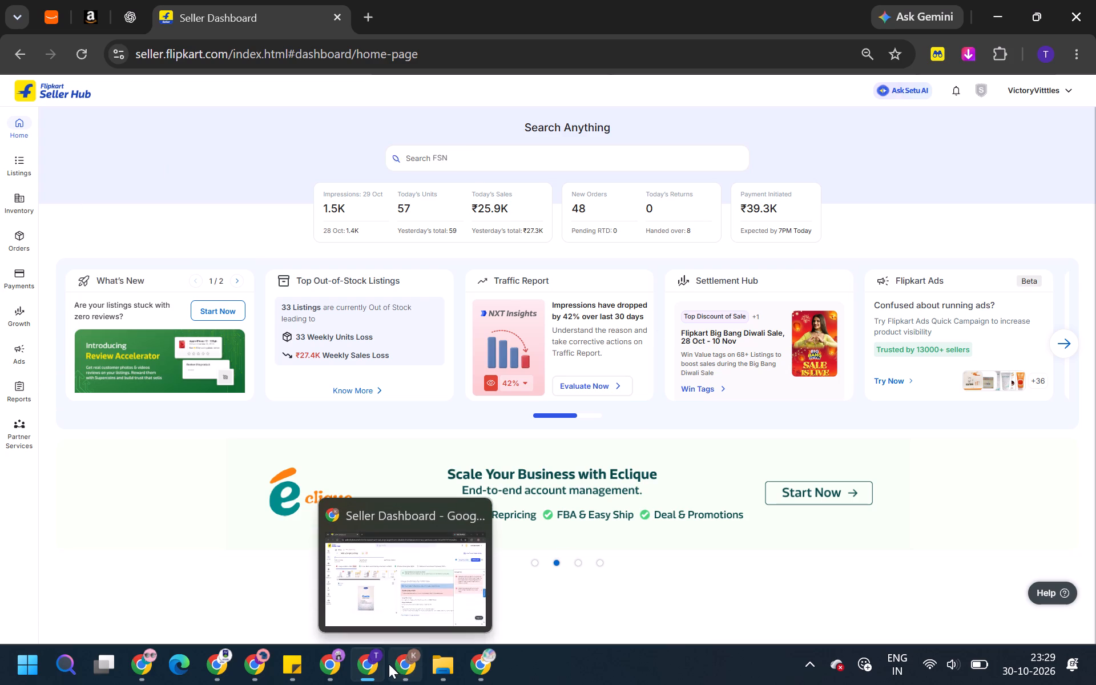
click(95, 206)
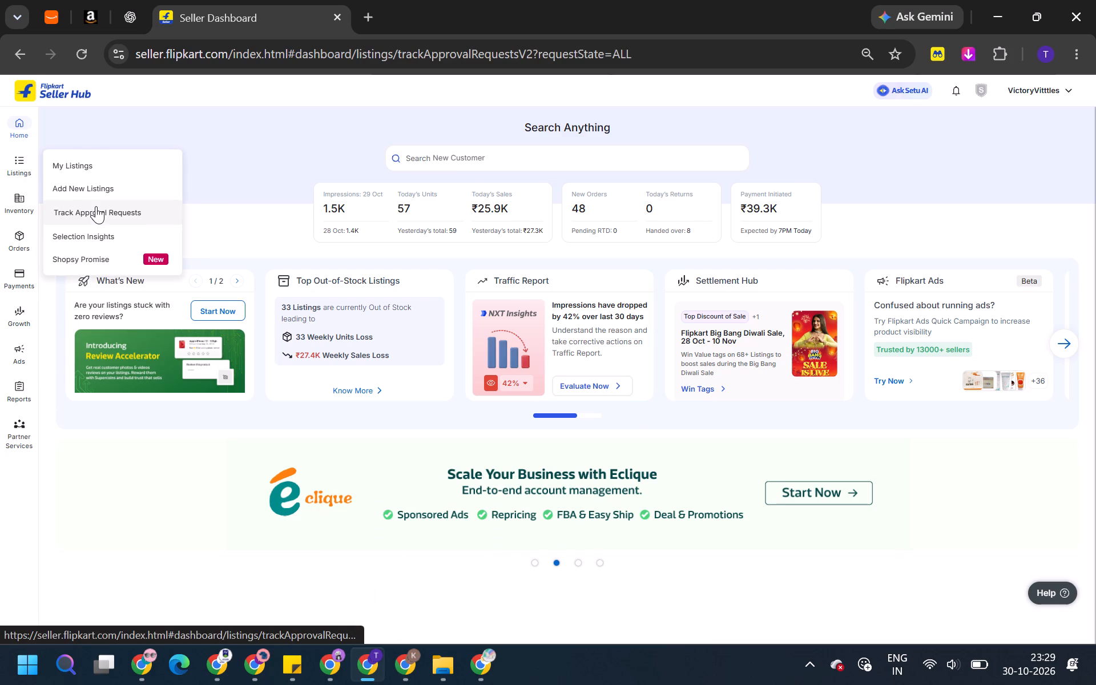
click(604, 186)
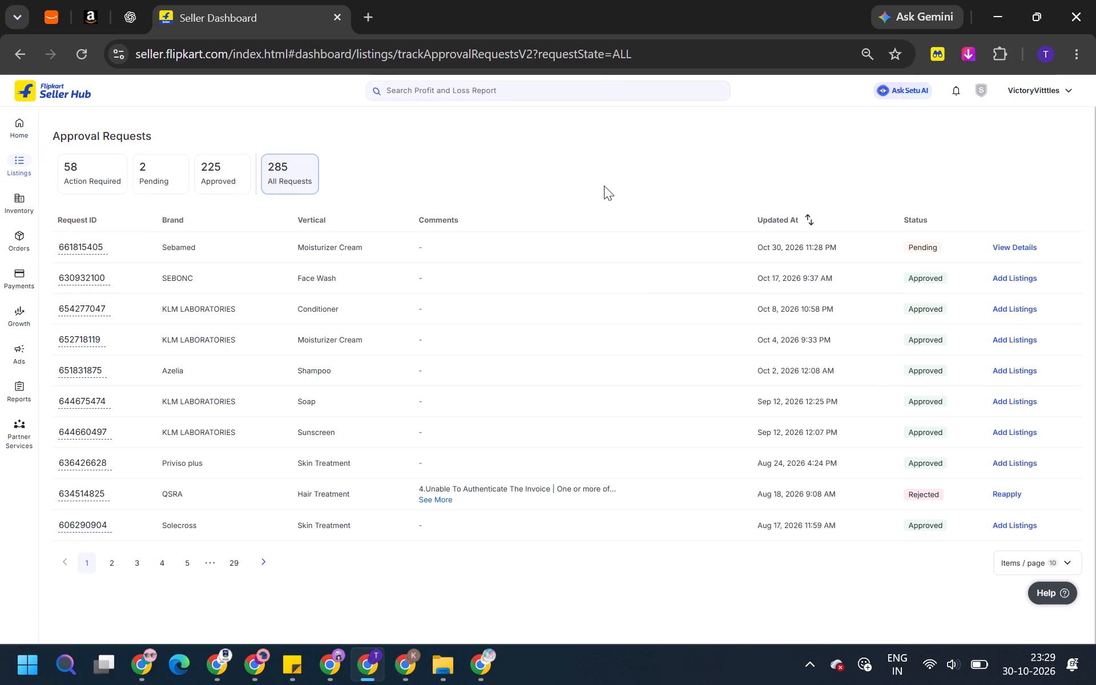
In File Explorer, move the Sebamed authorization letter image from Downloads into the MedivibeX folder under WORK on drive W:.
click(994, 5)
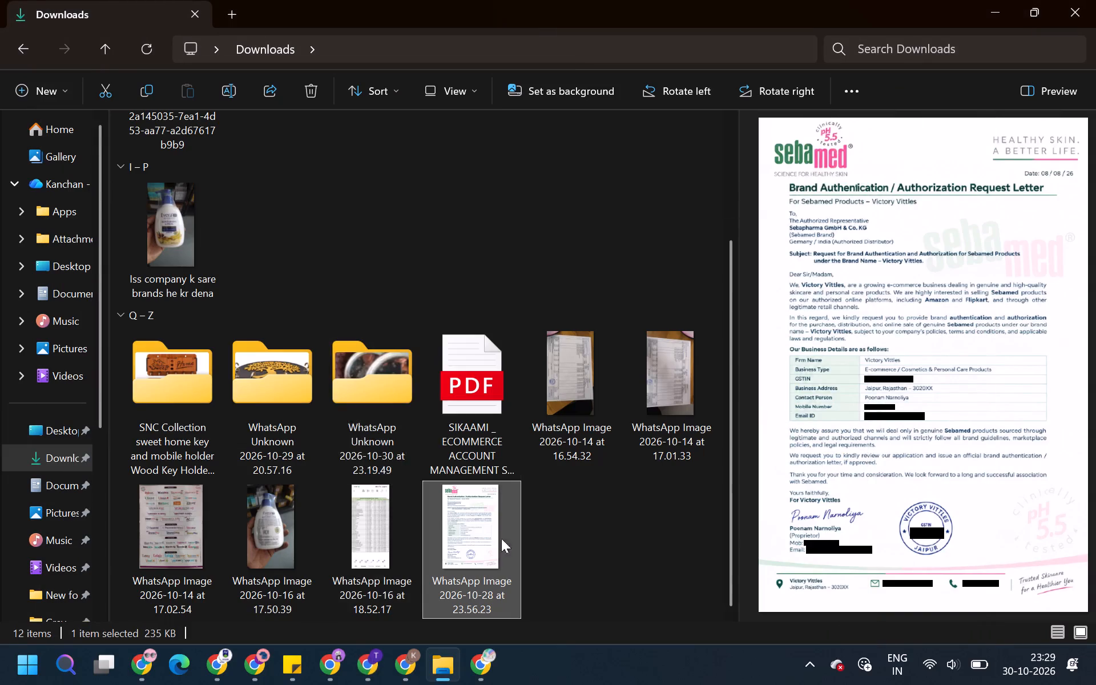
scroll(602, 529, up, 3)
scroll(602, 528, down, 3)
click(590, 524)
click(479, 547)
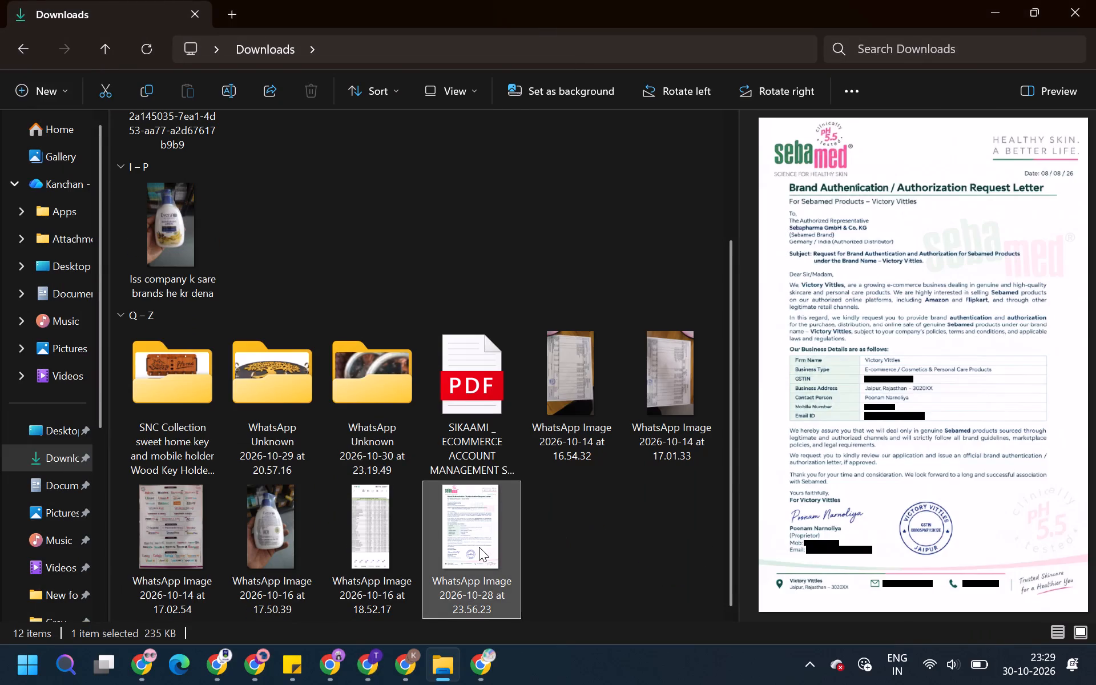
key(ctrl+x)
scroll(60, 530, down, 3)
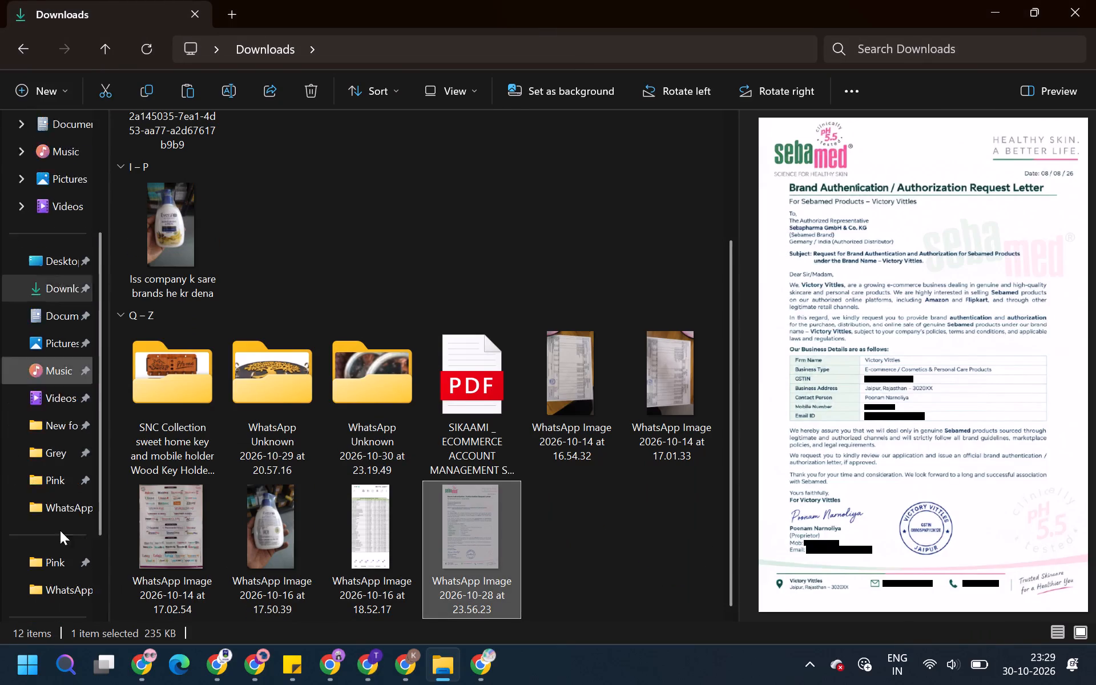
scroll(60, 530, down, 2)
click(68, 533)
double_click(433, 198)
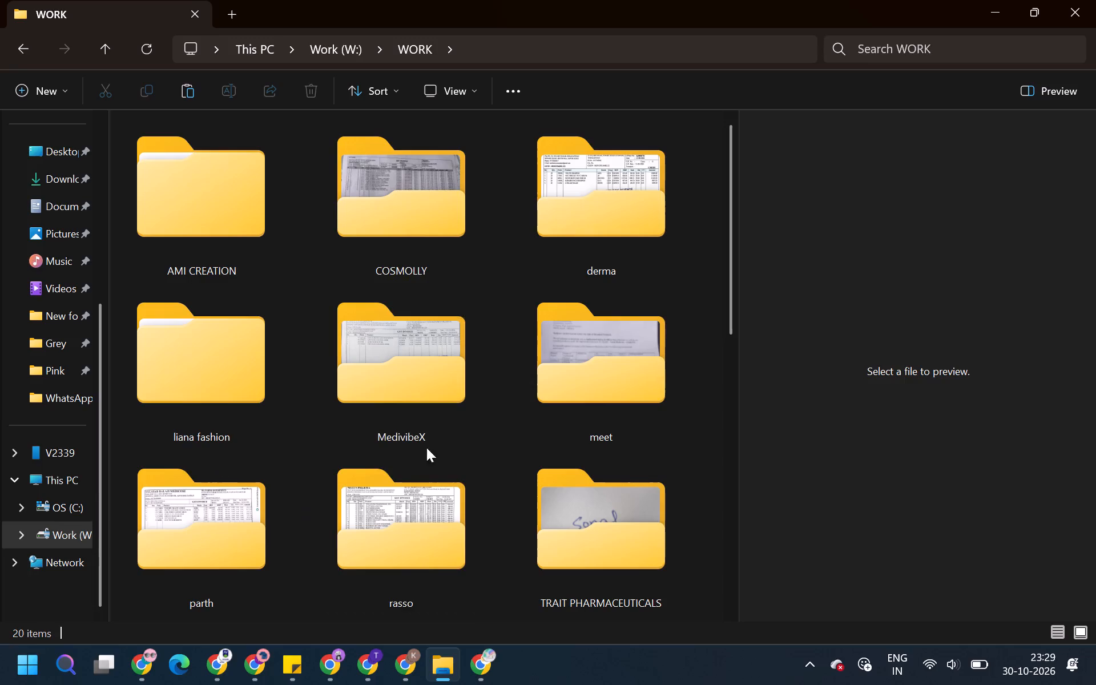
scroll(430, 390, down, 4)
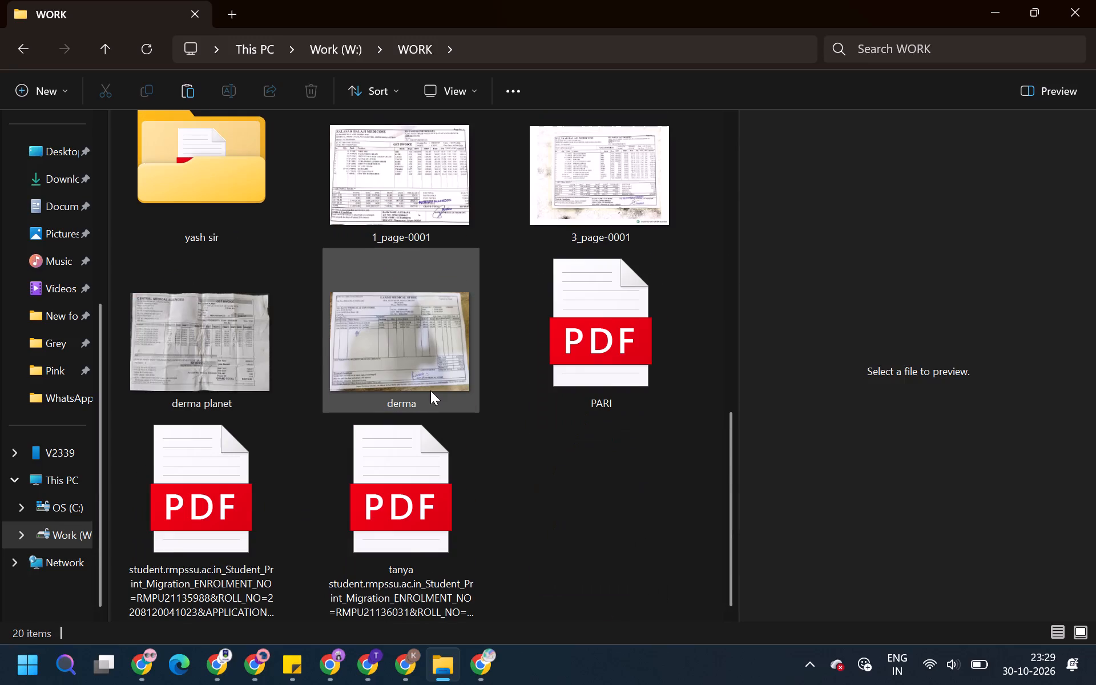
scroll(430, 390, up, 2)
double_click(428, 248)
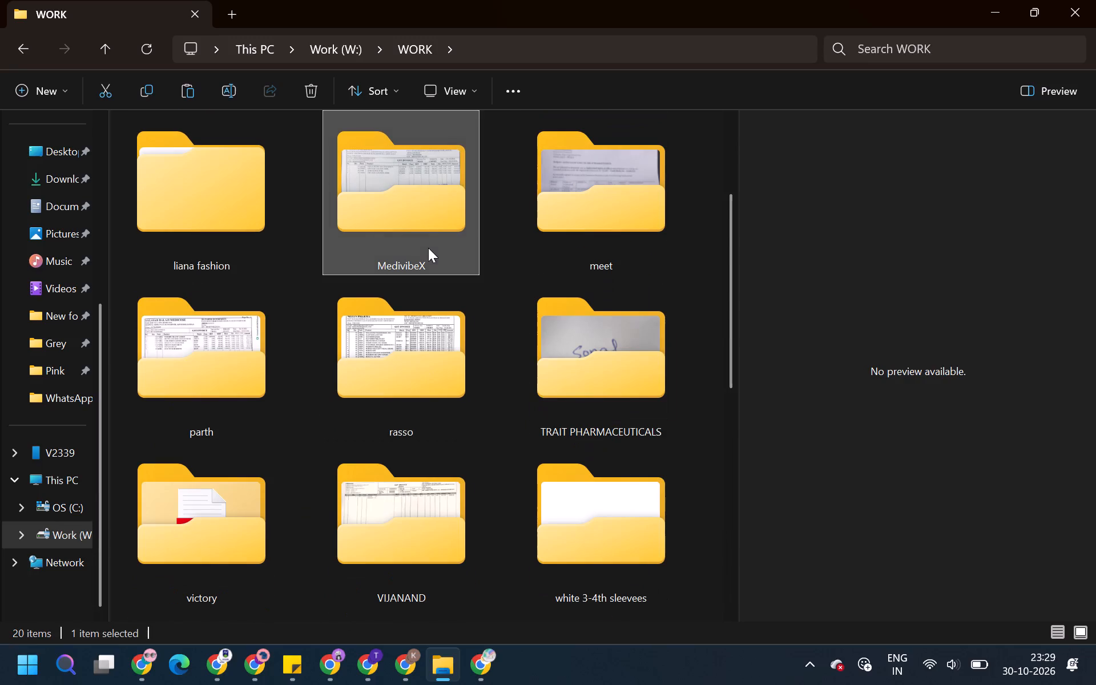
click(515, 323)
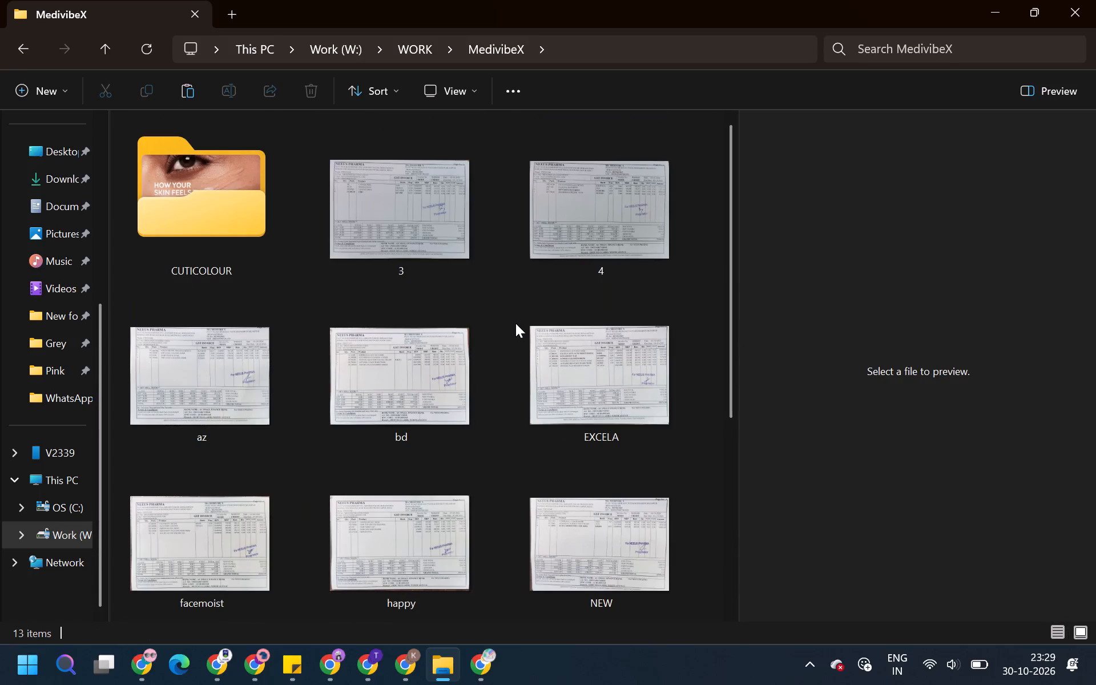
key(ctrl+v)
scroll(514, 327, down, 5)
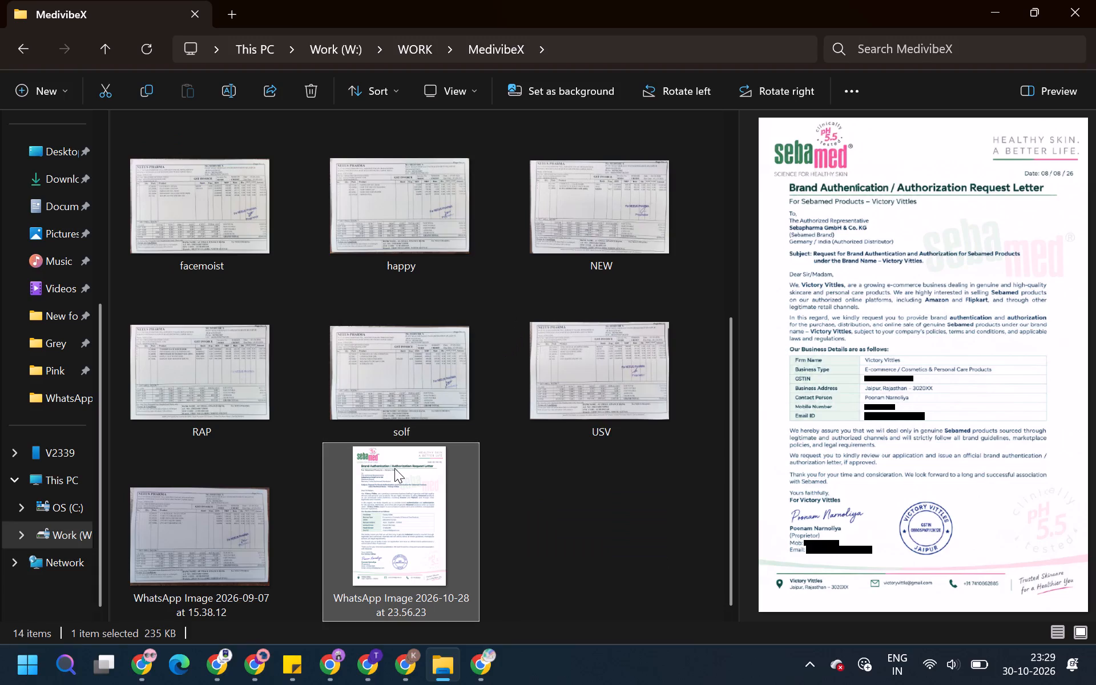
scroll(394, 468, down, 2)
click(524, 483)
key(BackSpace)
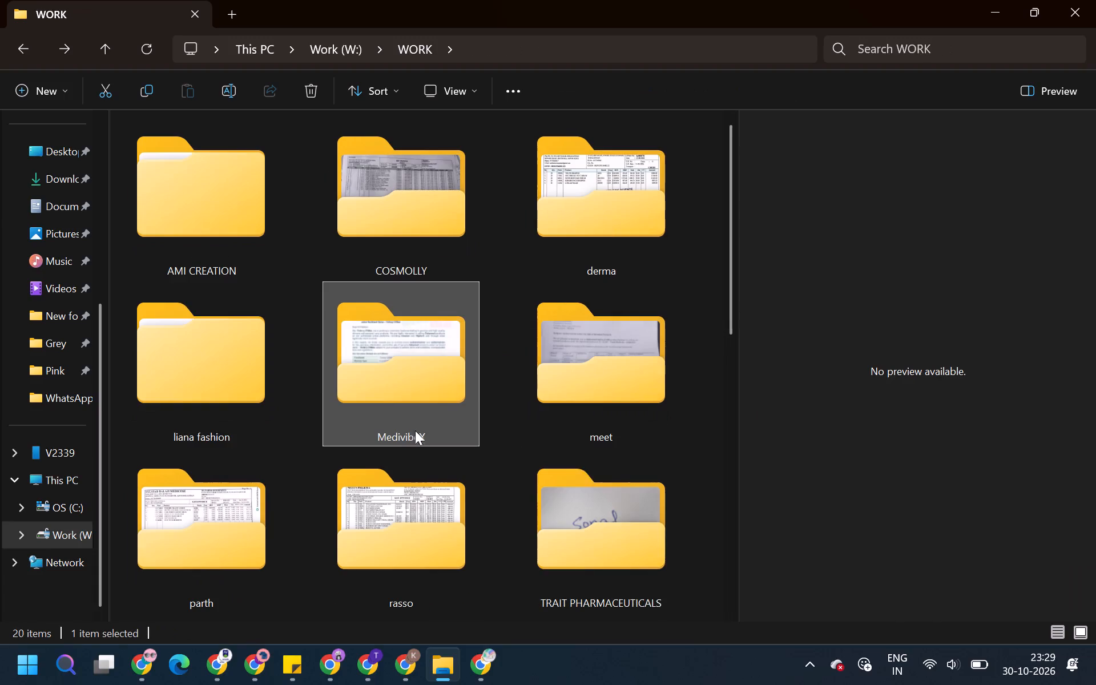
Delete the folder WhatsApp Unknown 2026-10-30 at 23.19.49 from Downloads.
click(74, 182)
scroll(350, 376, up, 4)
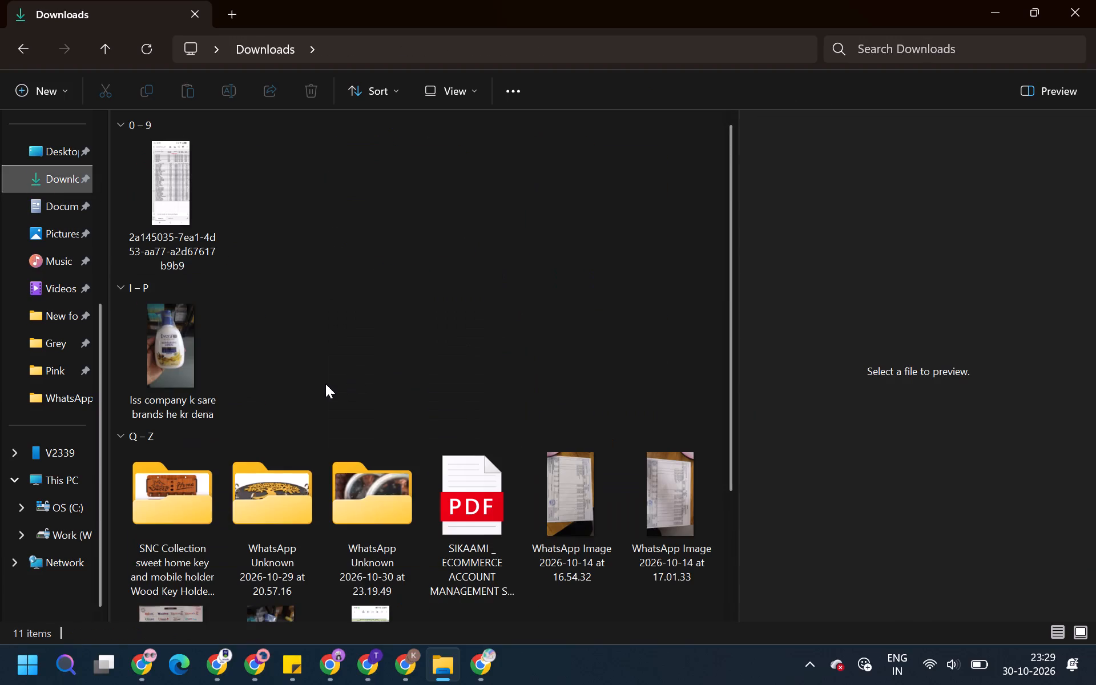
scroll(325, 384, down, 2)
click(270, 410)
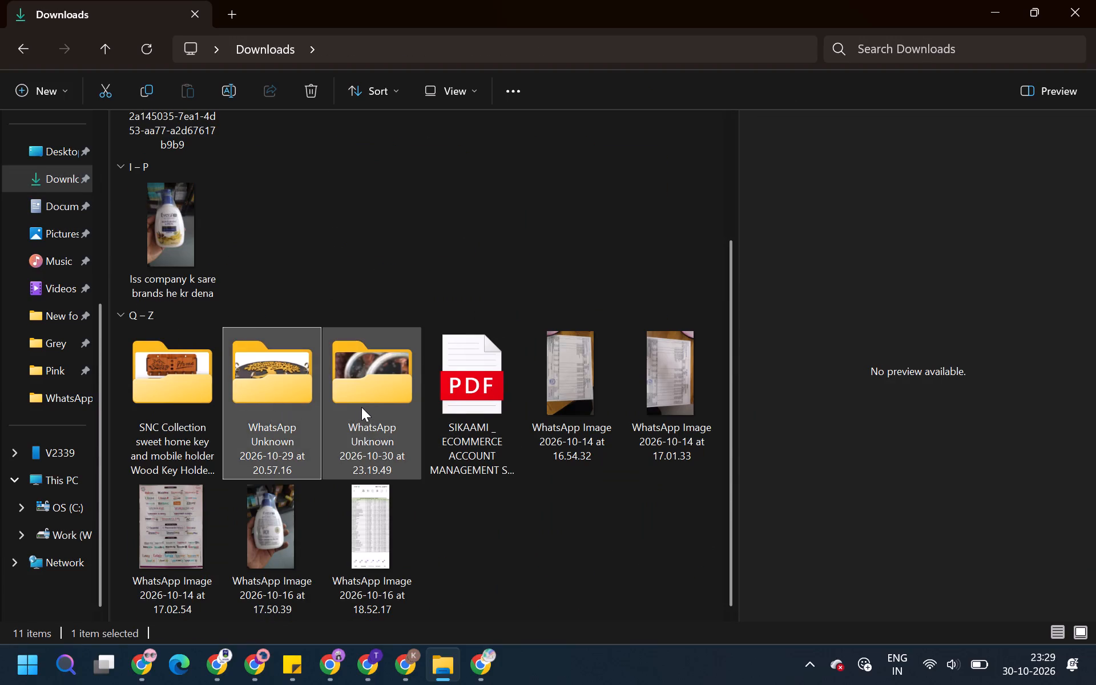
click(376, 406)
key(Delete)
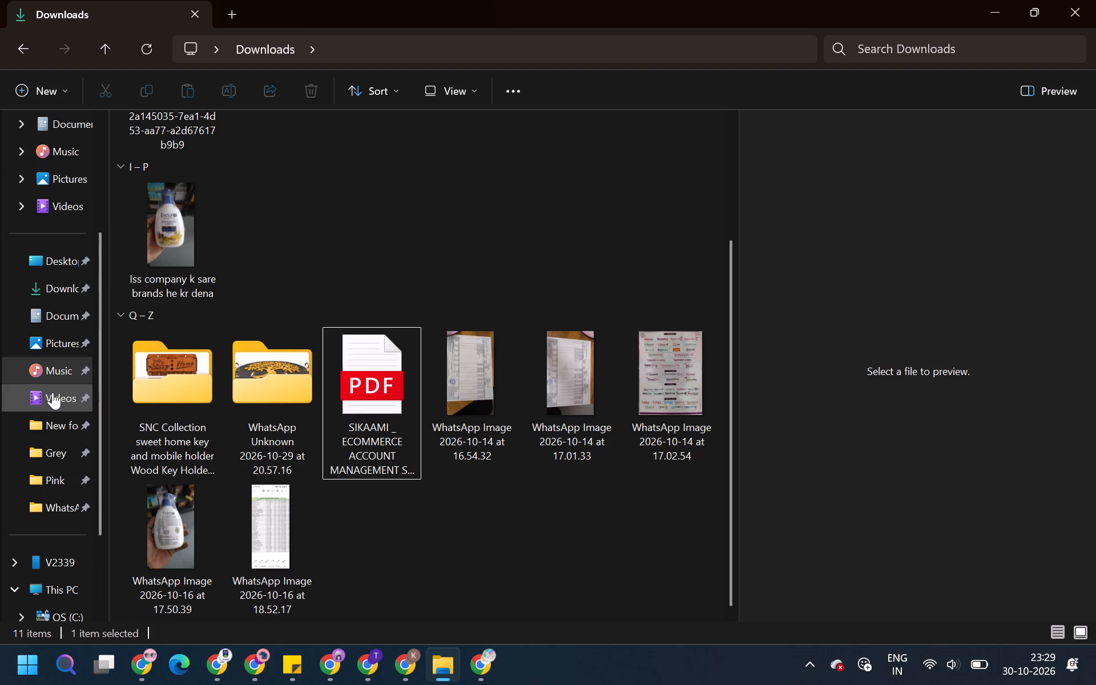
Move the SNC Collection folder, the WhatsApp Unknown 2026-10-29 folder and the SIKAAMI PDF from Downloads into the SIKAAMI folder on drive W:.
drag(116, 401, 288, 406)
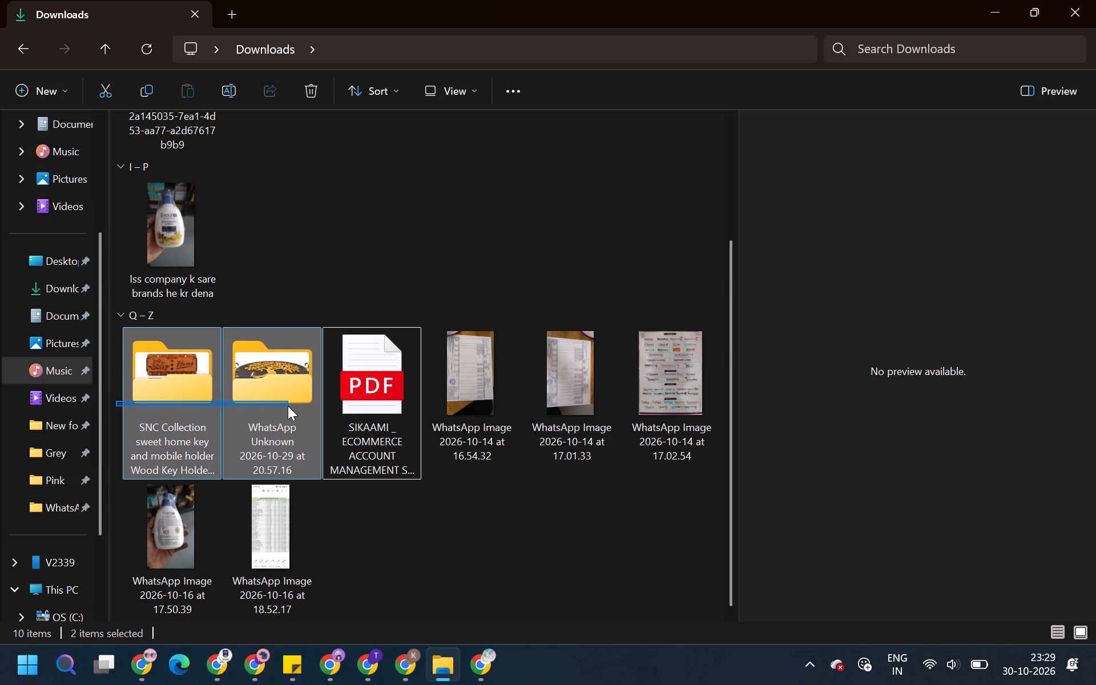
drag(288, 406, 364, 409)
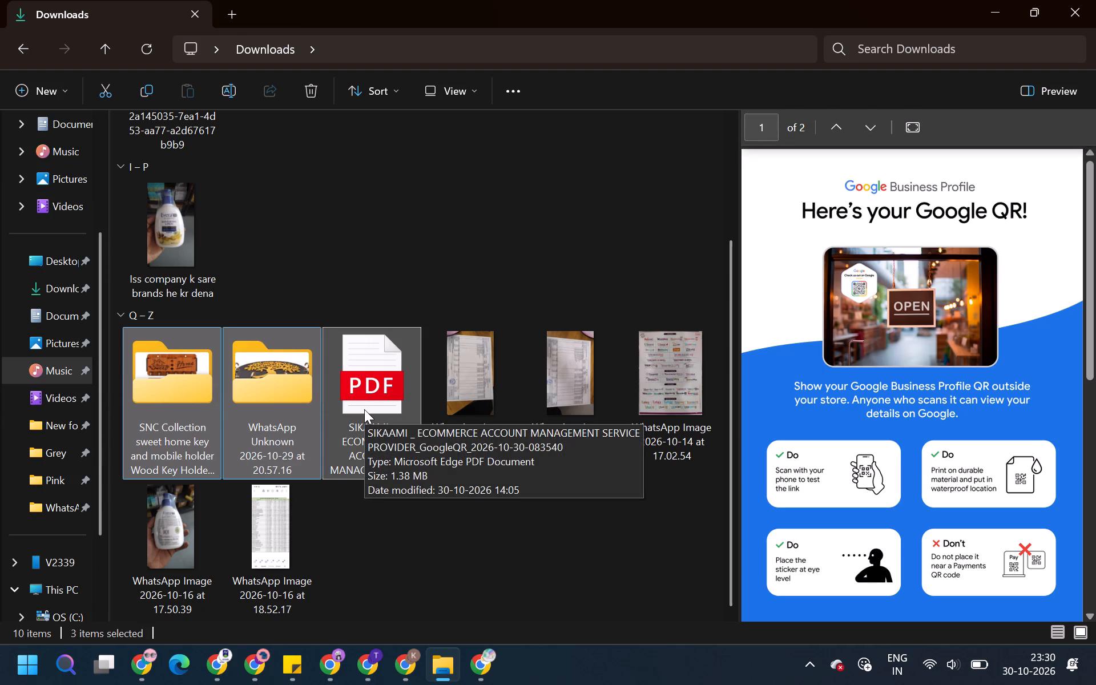
key(ctrl+x)
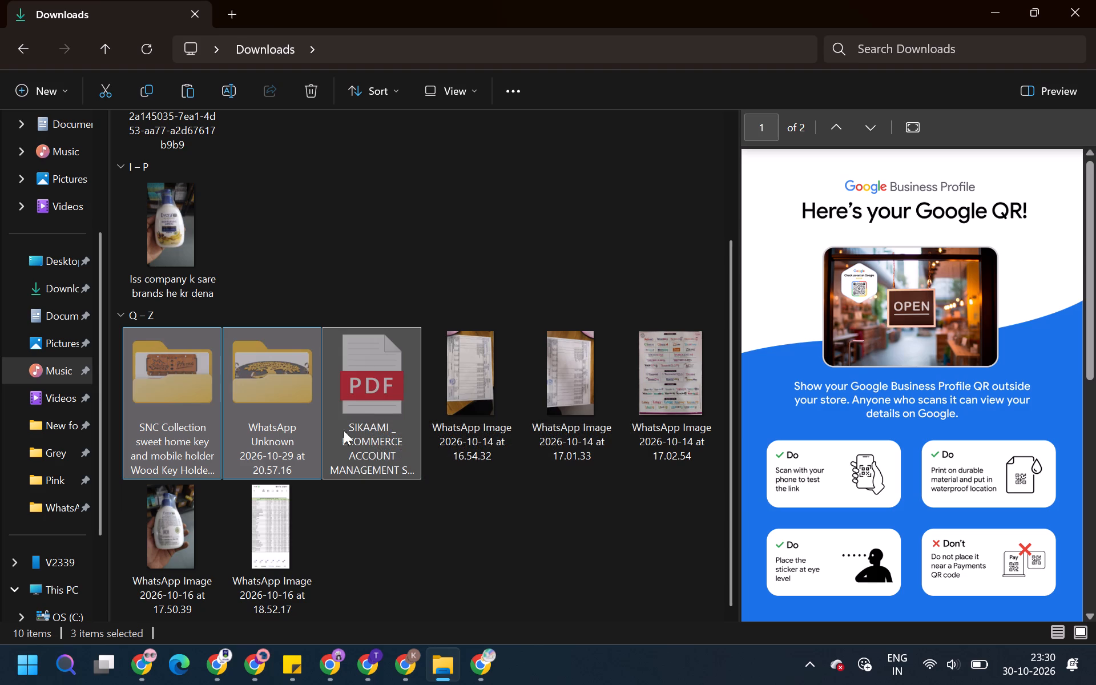
scroll(61, 597, down, 4)
click(62, 535)
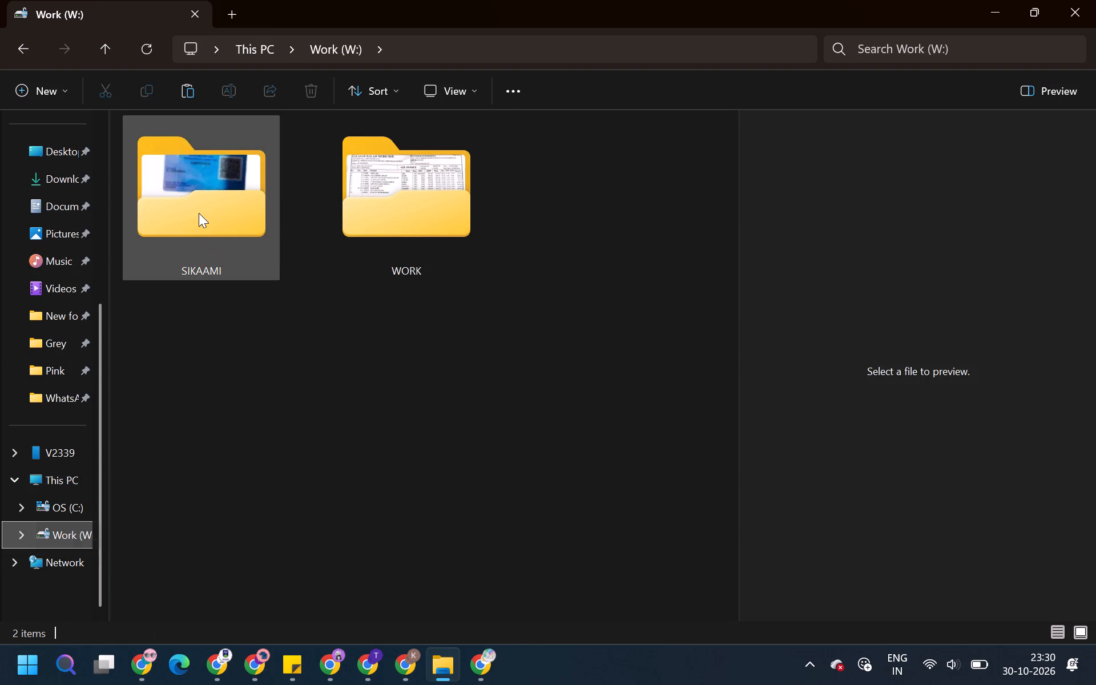
double_click(199, 213)
key(ctrl+v)
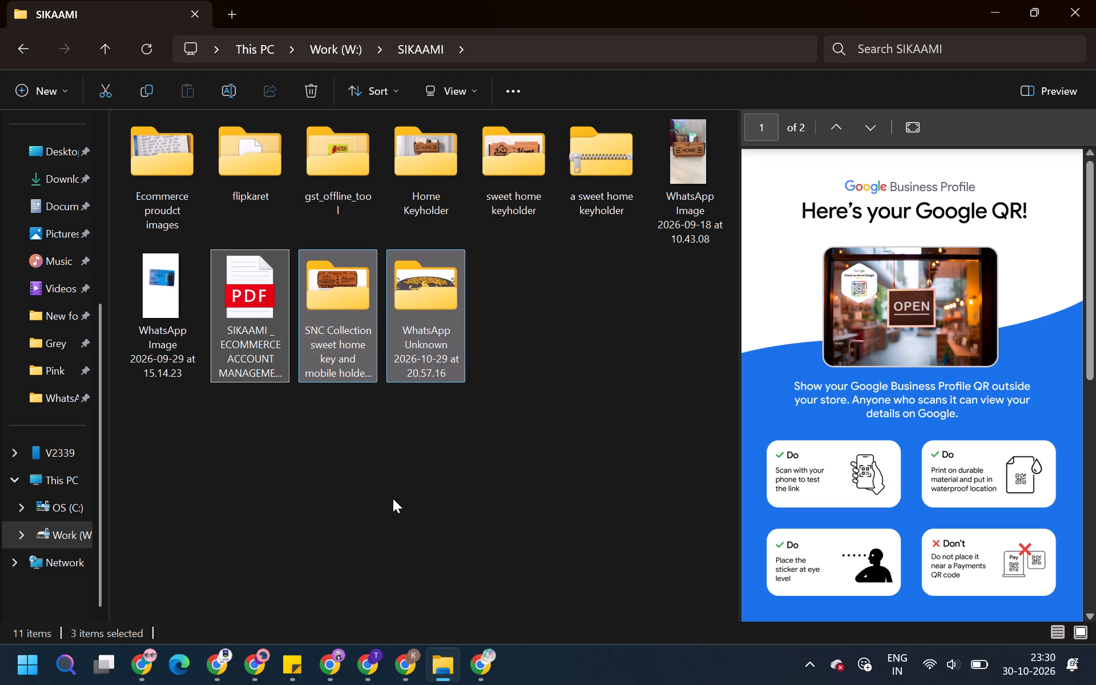
In File Explorer, open the SNC Collection sweet home key holder folder inside SIKAAMI to view its product images.
click(393, 498)
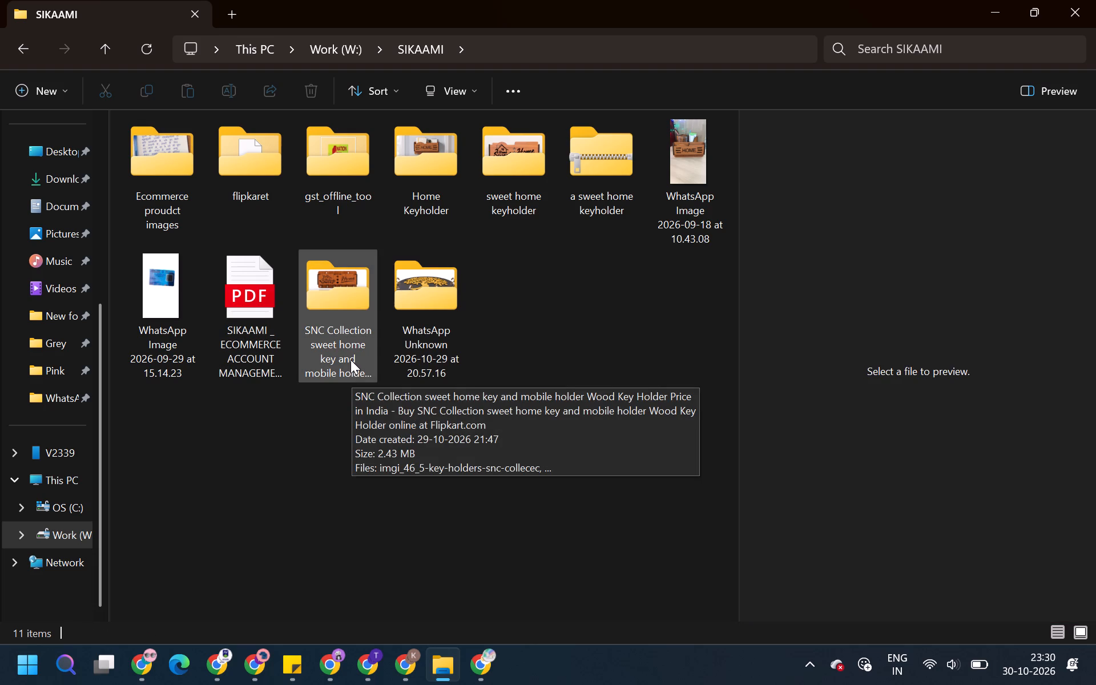
double_click(350, 360)
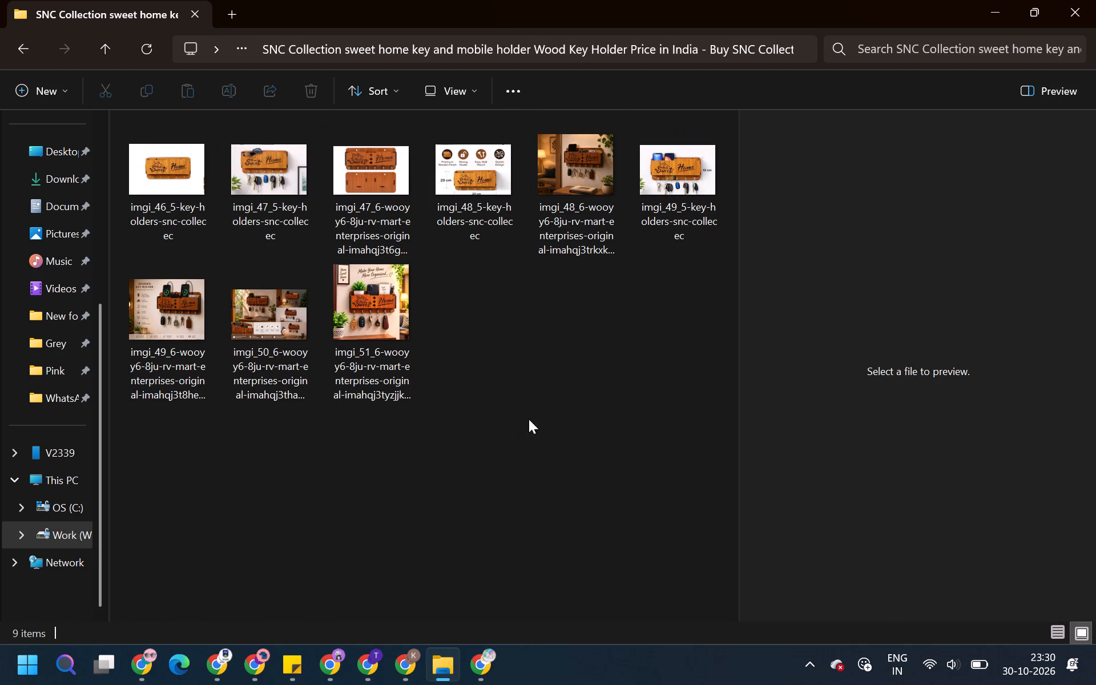
click(525, 313)
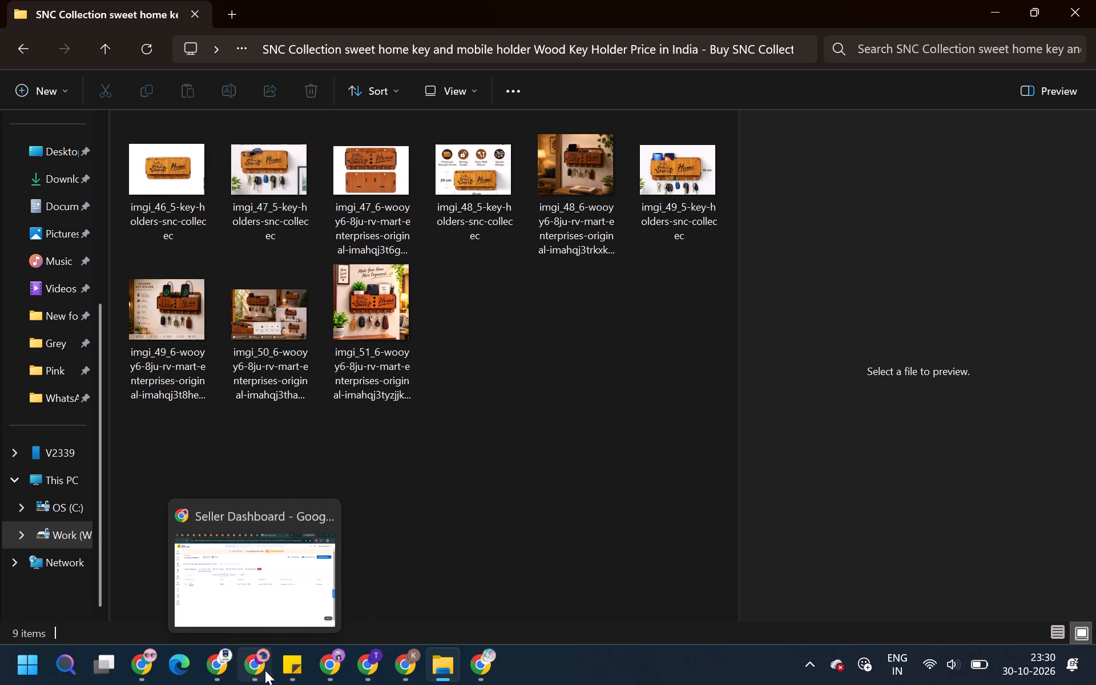
In the browser's E-Commerce Expenses spreadsheet, review the Inventory entries for the sweet home and smile key holders and wall hanging shivay.
click(137, 667)
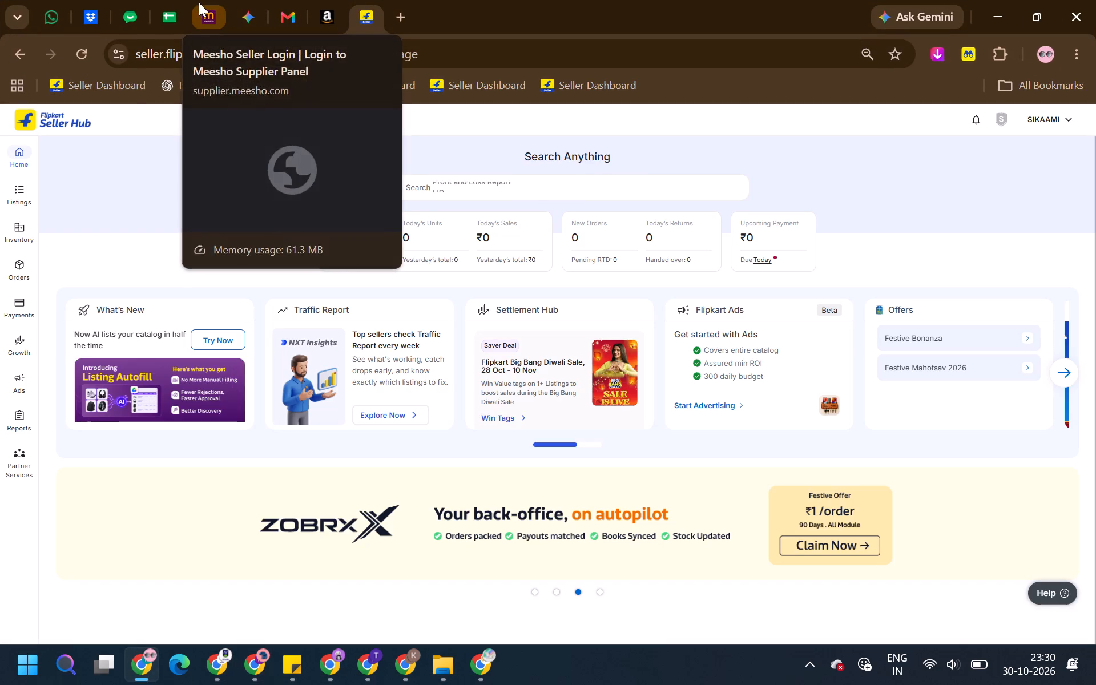
click(177, 2)
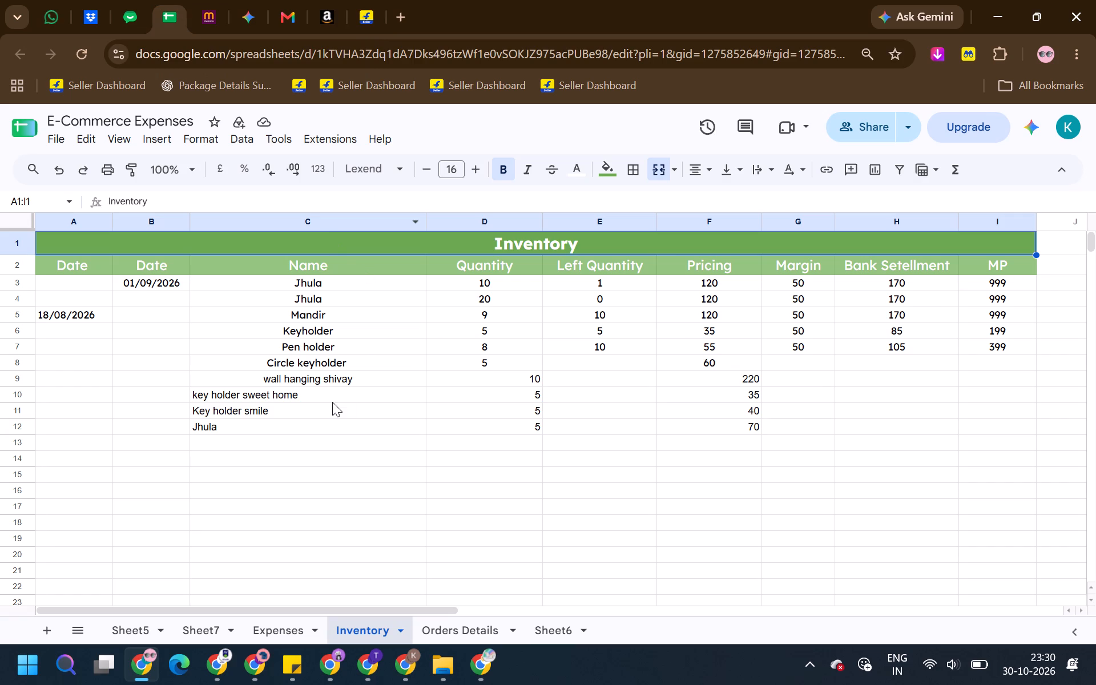
click(332, 401)
click(337, 415)
click(339, 383)
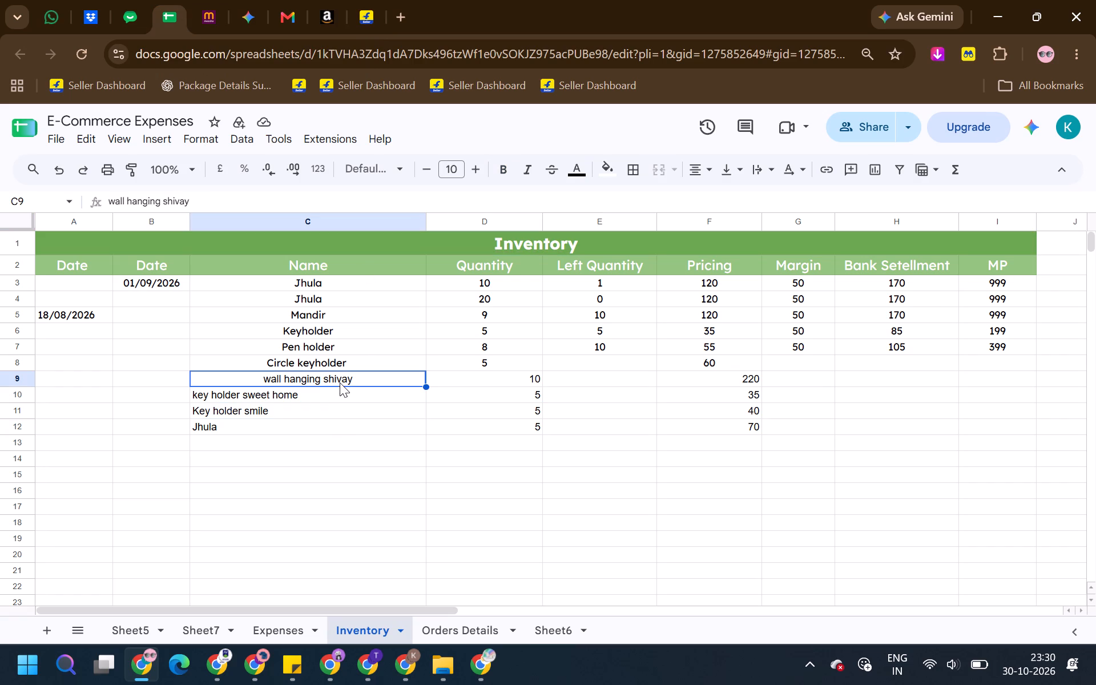
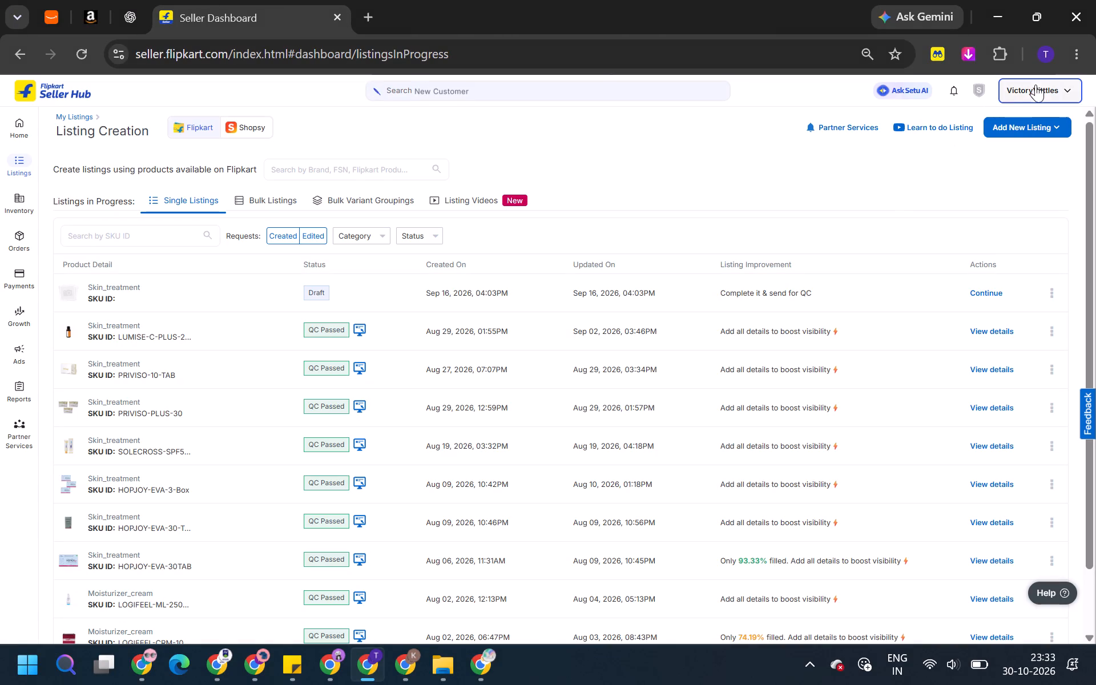
Open the Seller Tier page of the VictoryVitttles account and reload it to view the tier criteria.
click(972, 139)
click(973, 89)
click(975, 94)
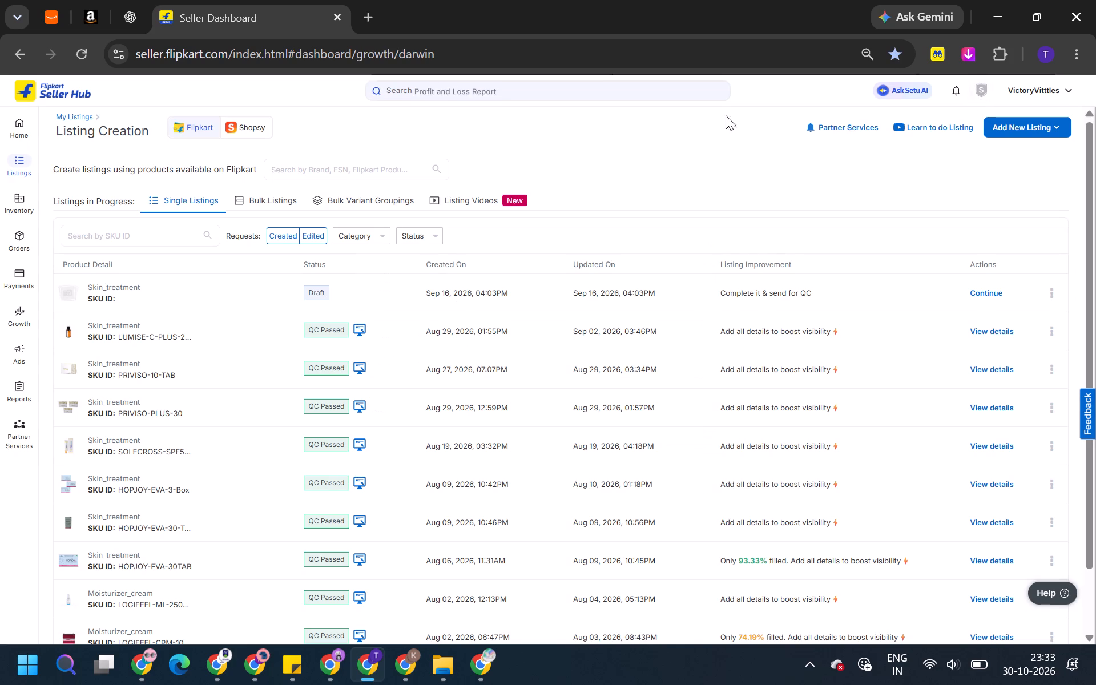
click(91, 53)
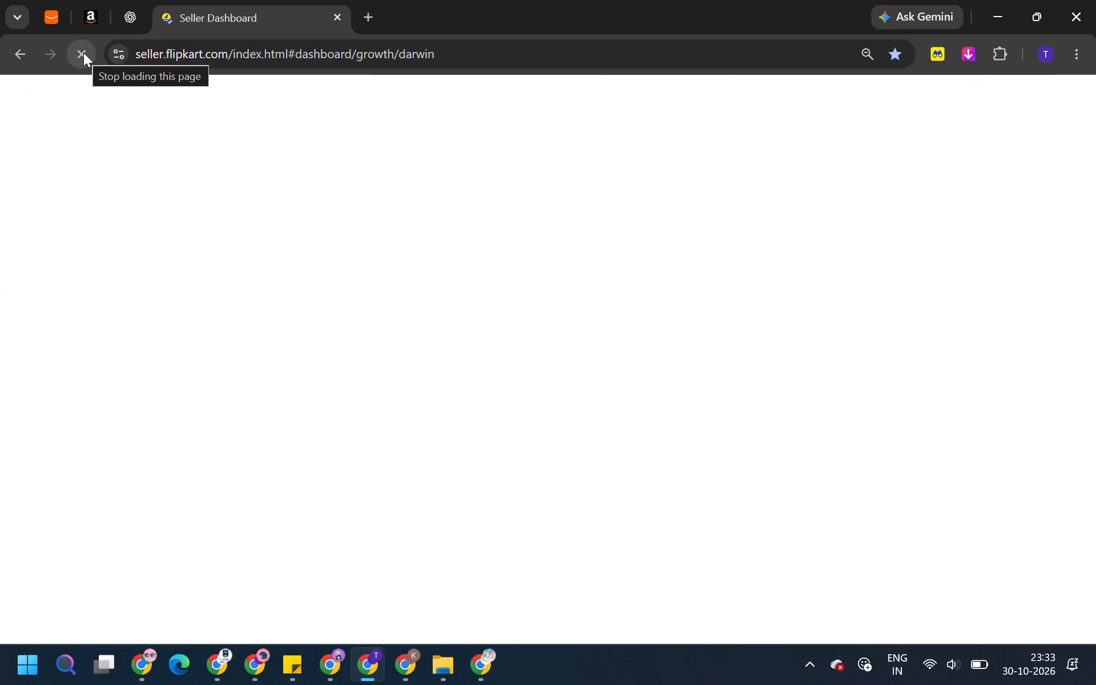
click(83, 53)
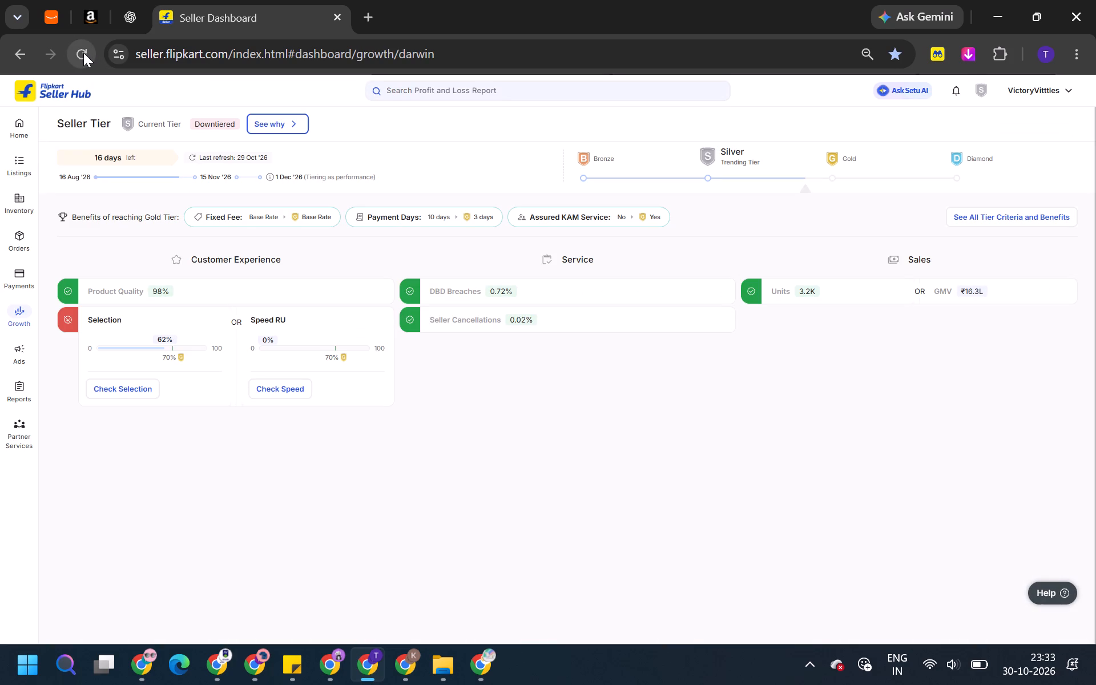
click(83, 53)
Switch to the MedivibeX seller account, finding it in the account chooser with the search text "mediv", and reload its home page.
click(1016, 95)
click(998, 129)
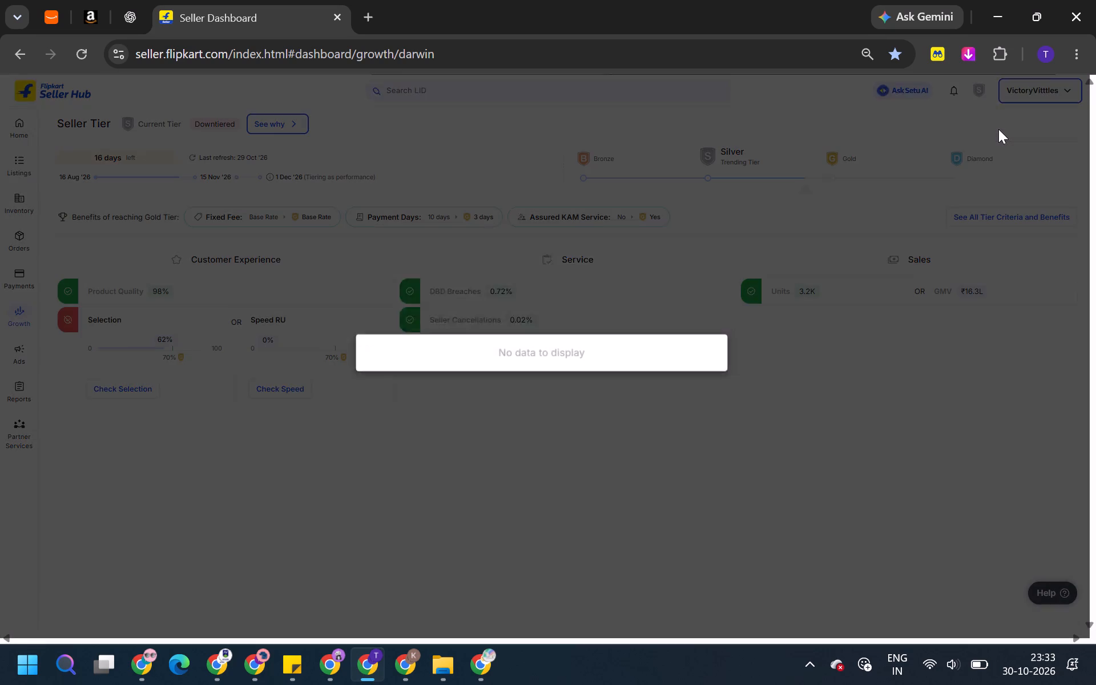
key(ctrl+f)
text(mei)
key(BackSpace)
text(di)
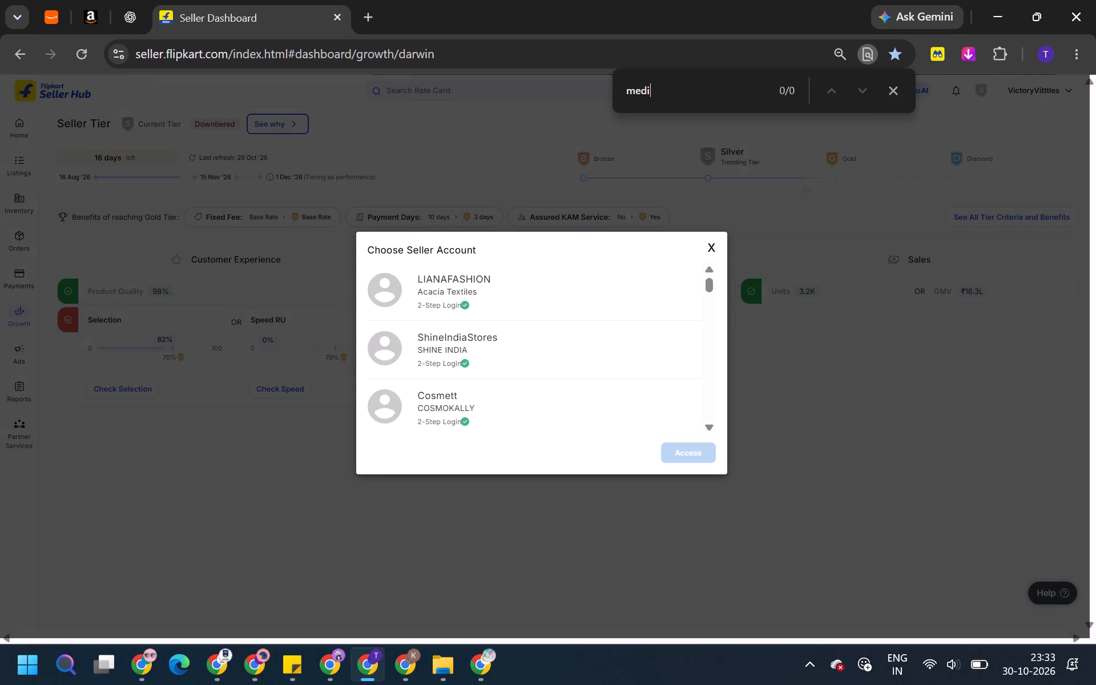
key(v)
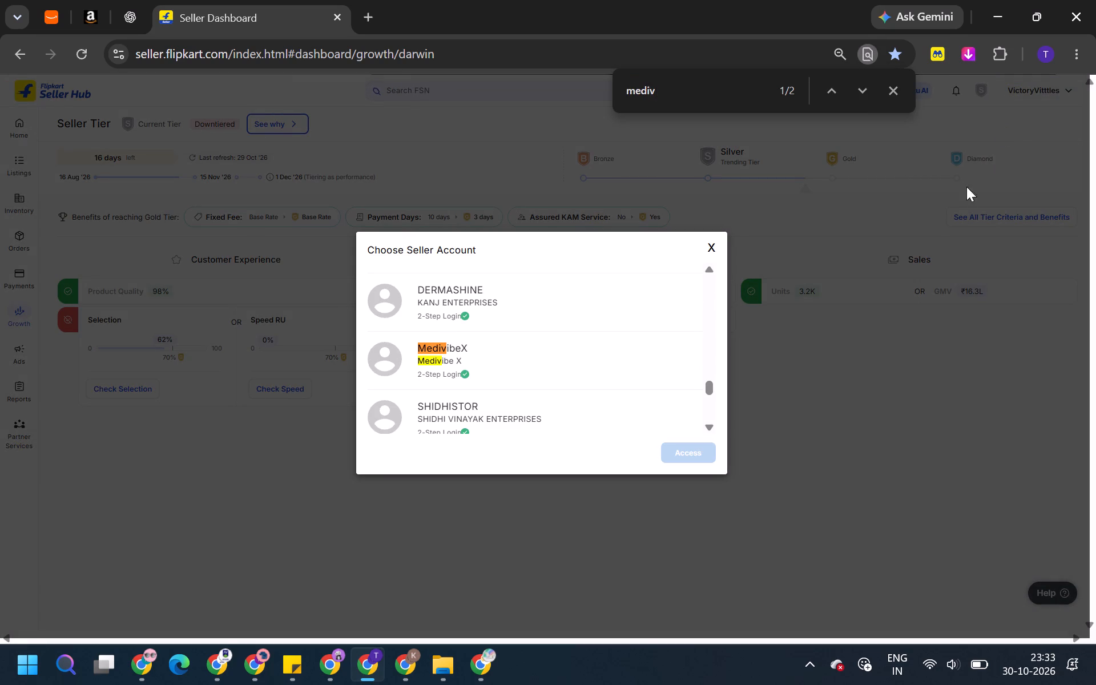
click(656, 347)
click(687, 453)
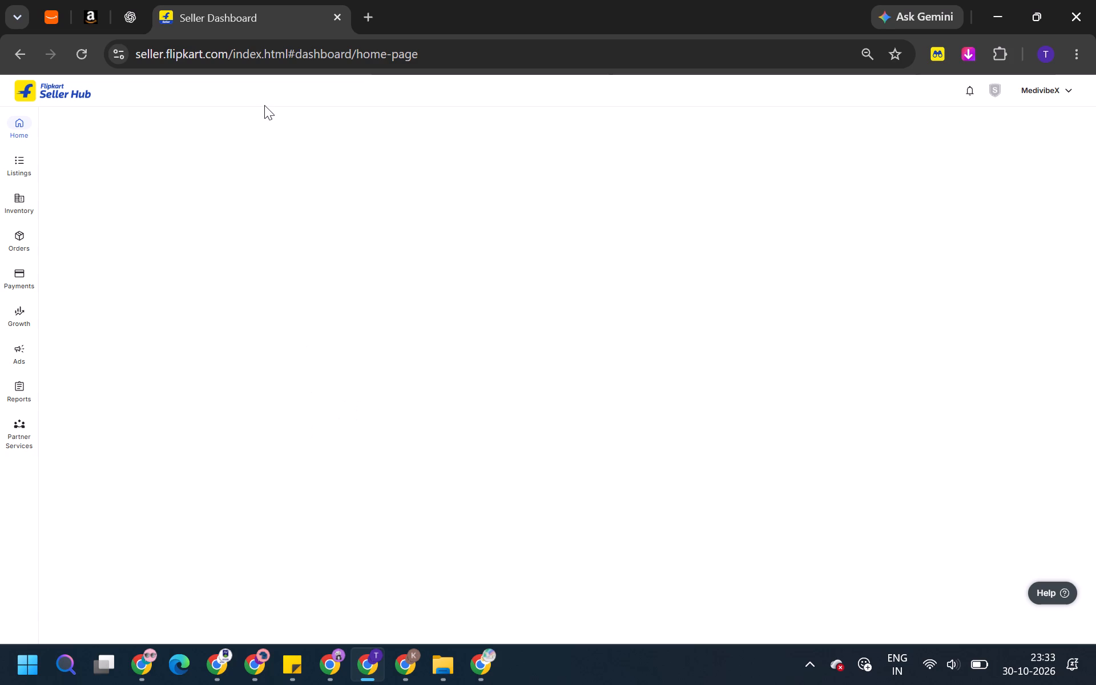
click(92, 53)
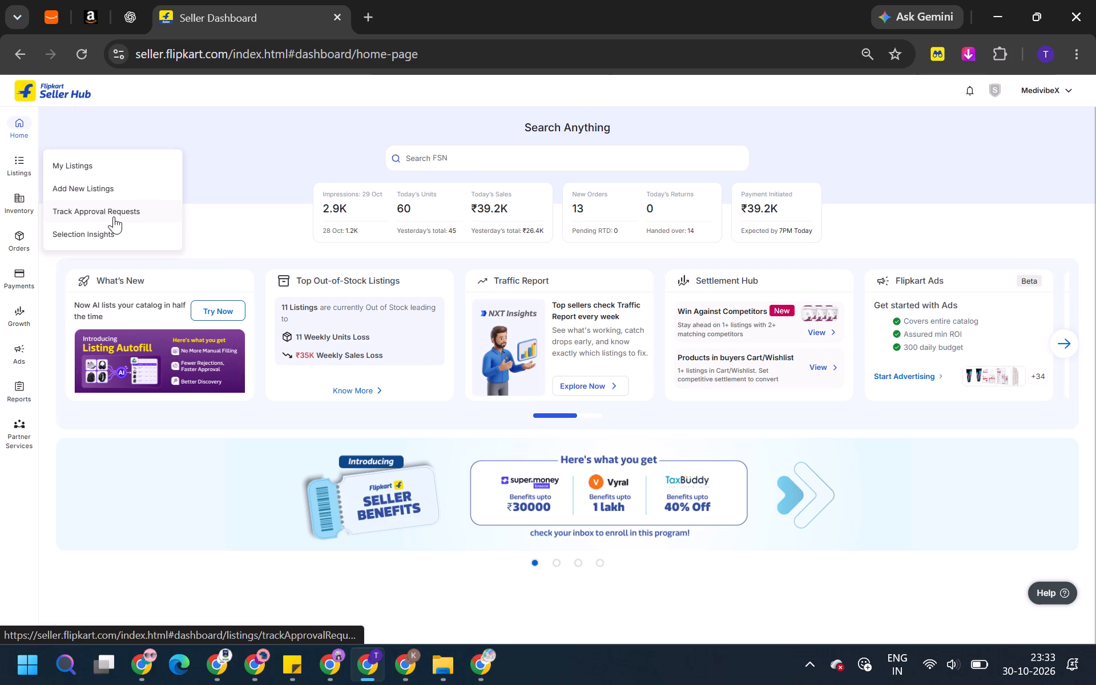
Review MedivibeX's brand approval requests, examining the Xtra Denser entry and the full rejection comments for HappGlow Gel and Aziclear Cleanser.
click(115, 216)
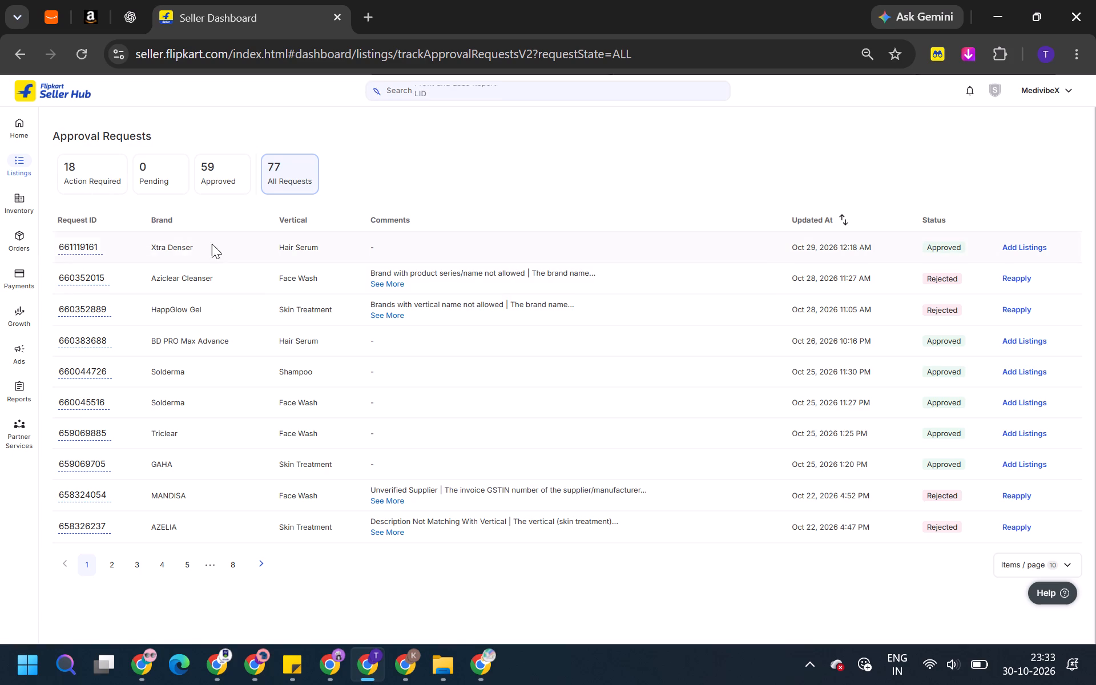
triple_click(170, 247)
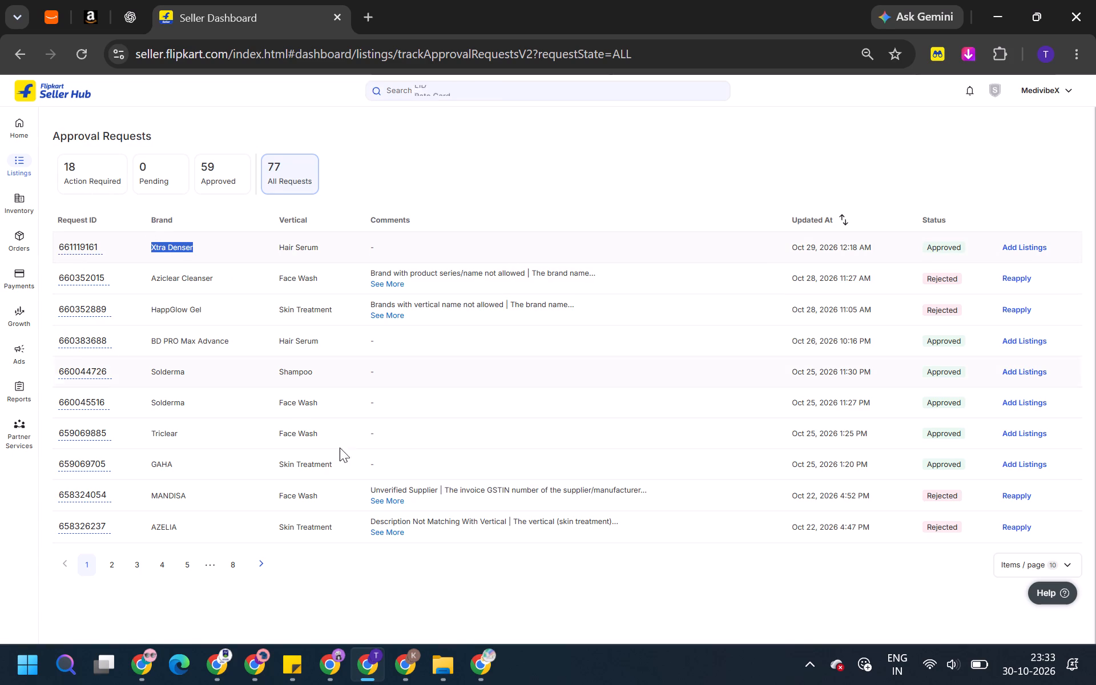
click(404, 510)
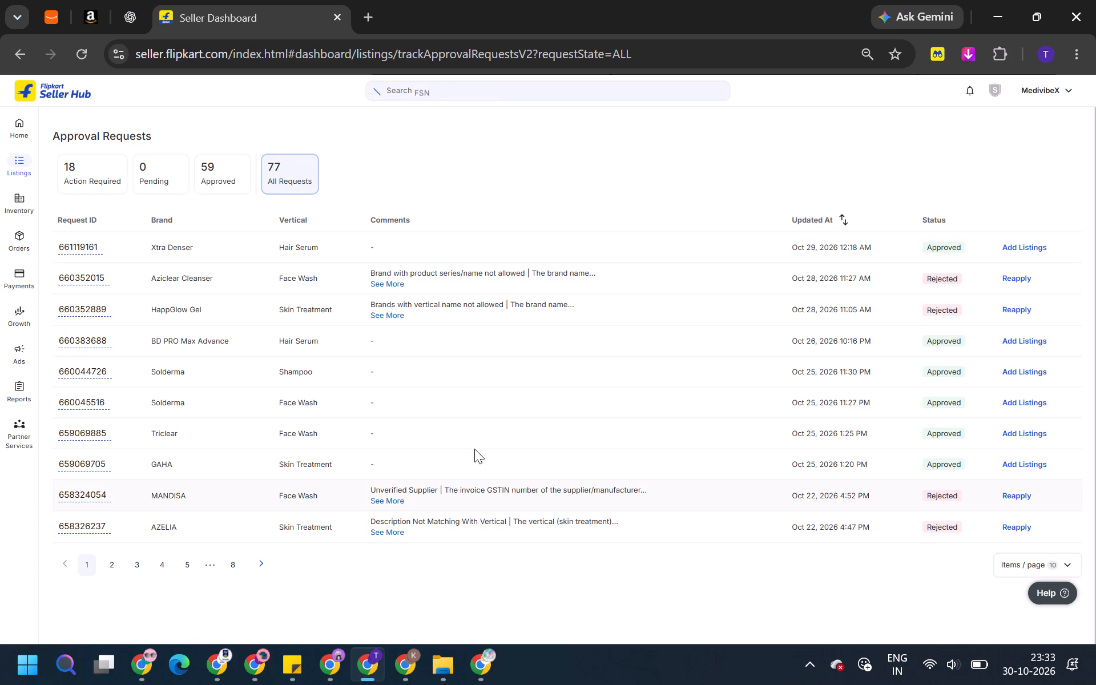
click(388, 315)
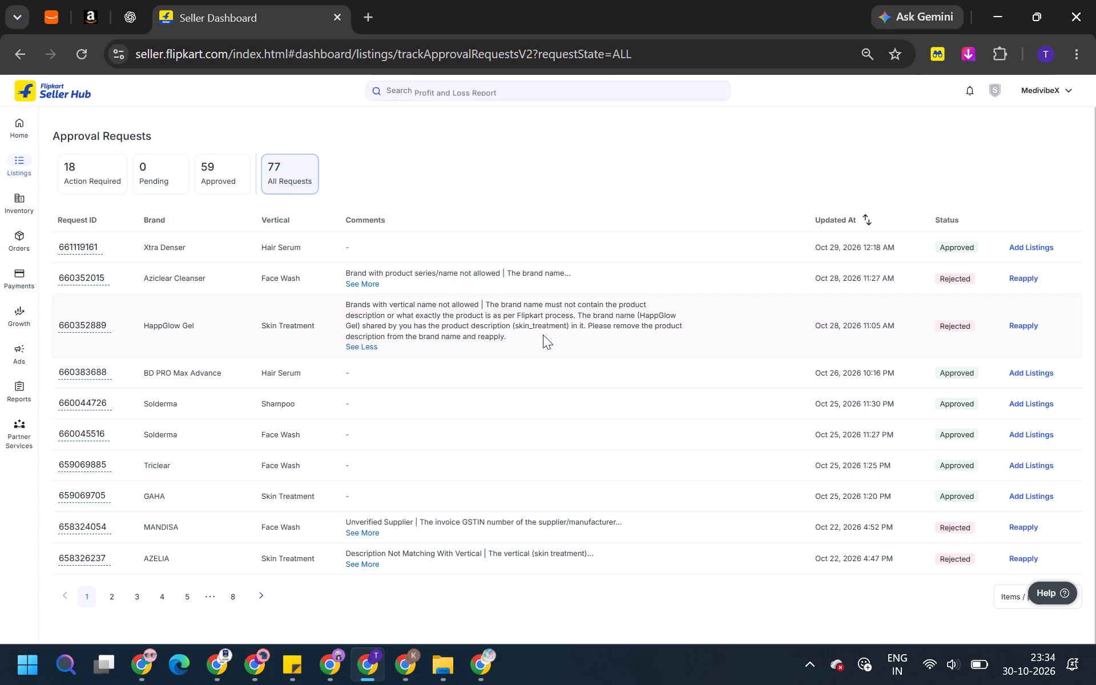
triple_click(347, 336)
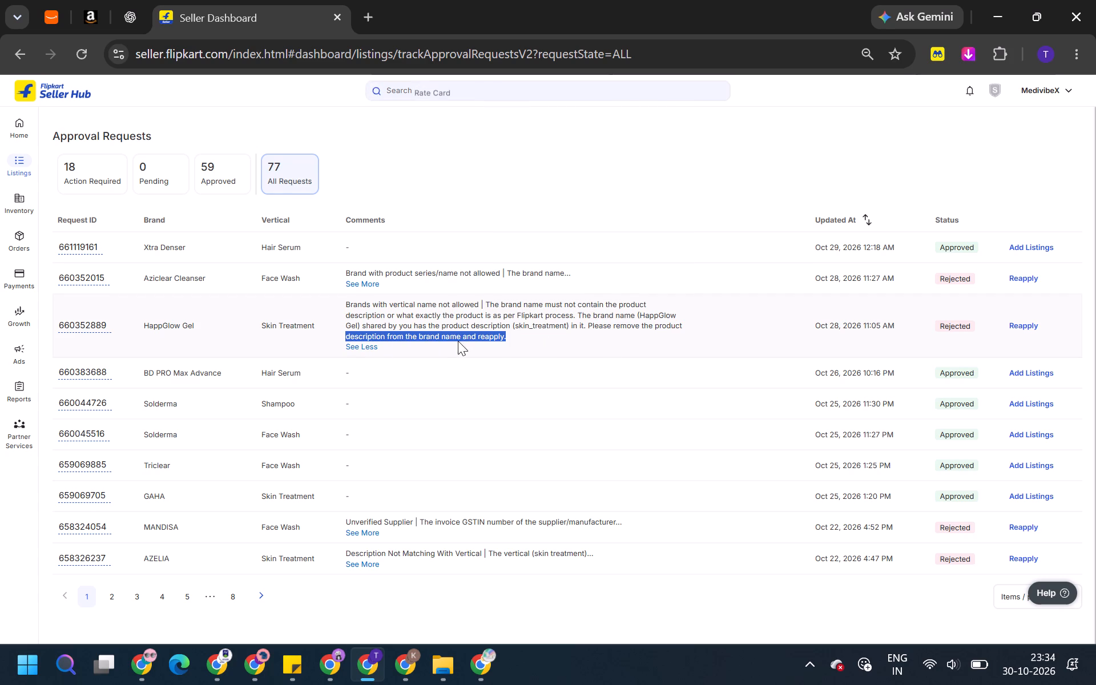
click(458, 341)
click(366, 280)
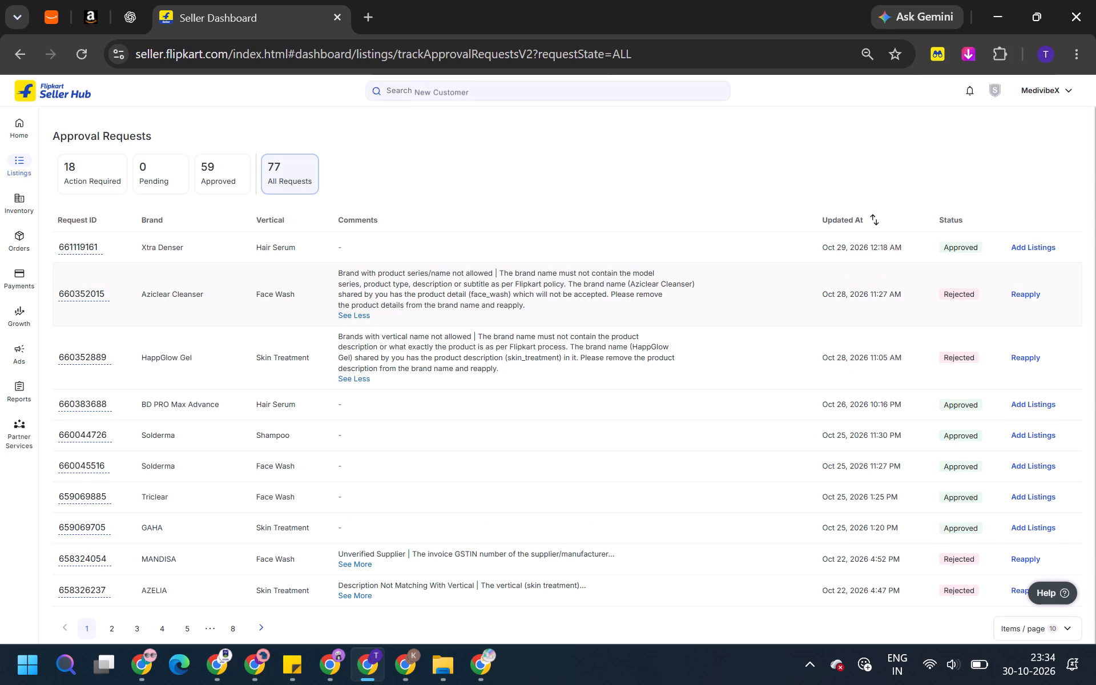
click(365, 312)
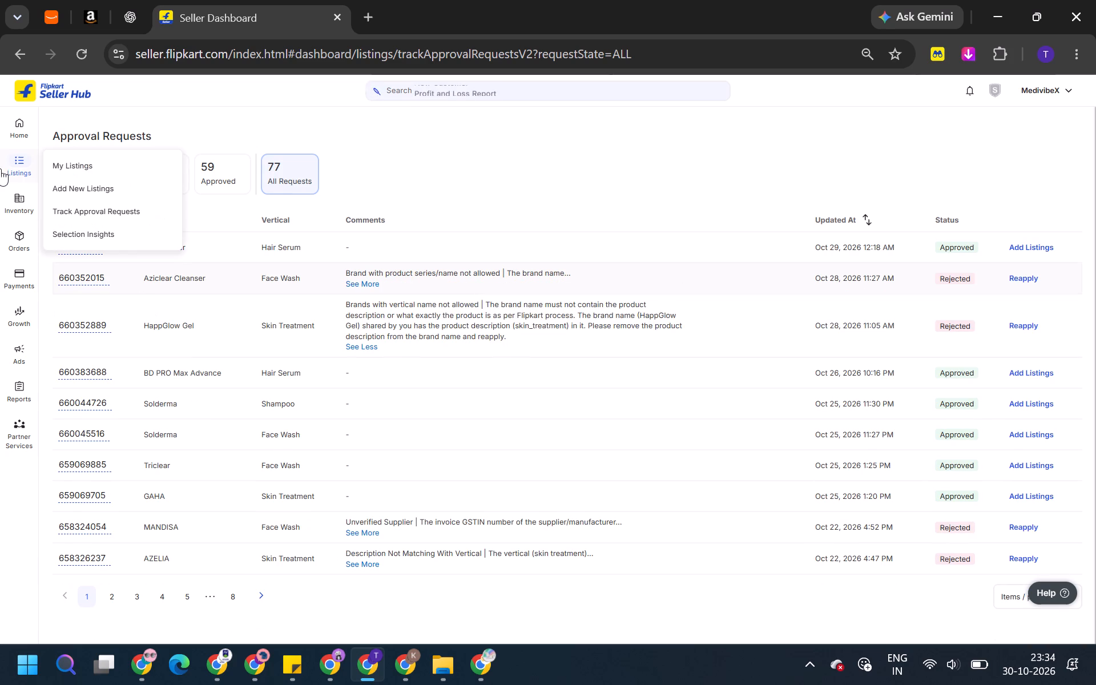
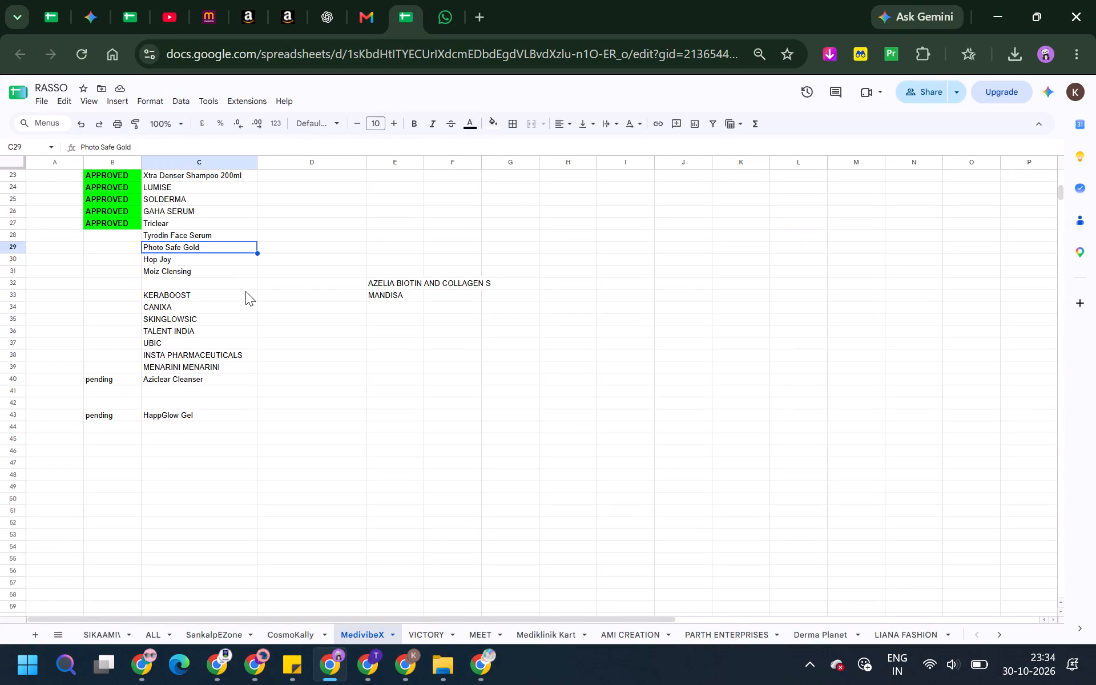
Compare the brand statuses in the RASSO spreadsheet's MedivibeX sheet with the account's Flipkart approval requests.
scroll(211, 244, up, 1)
key(alt+Tab)
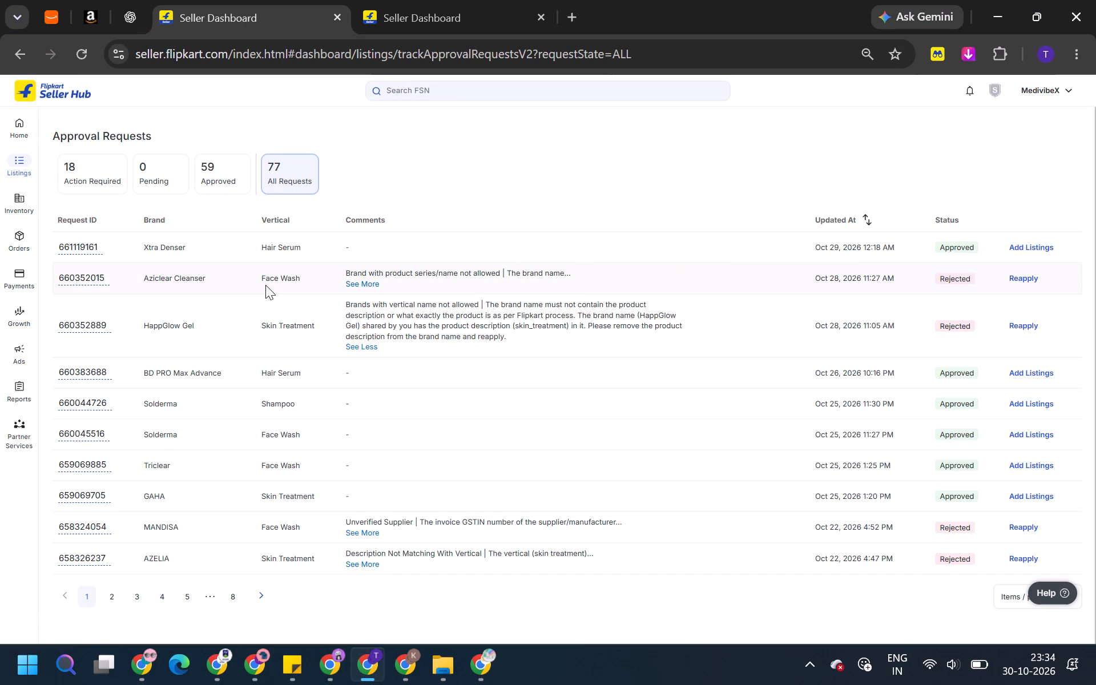
key(alt+Tab)
key(alt+Tab)
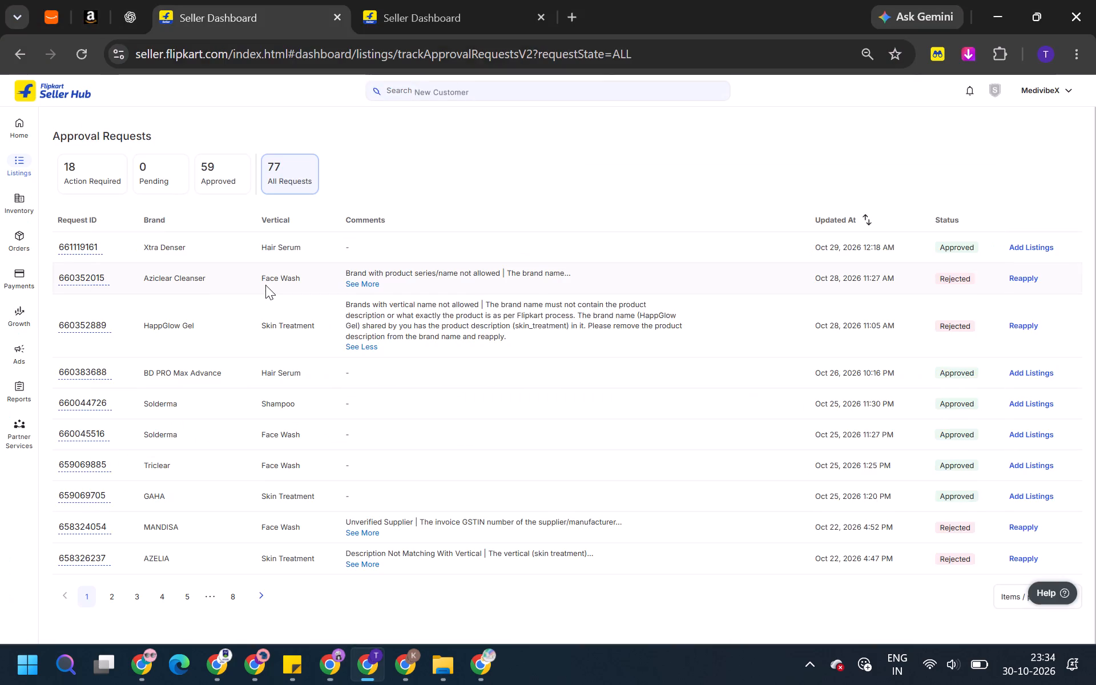
key(alt+Tab)
click(125, 341)
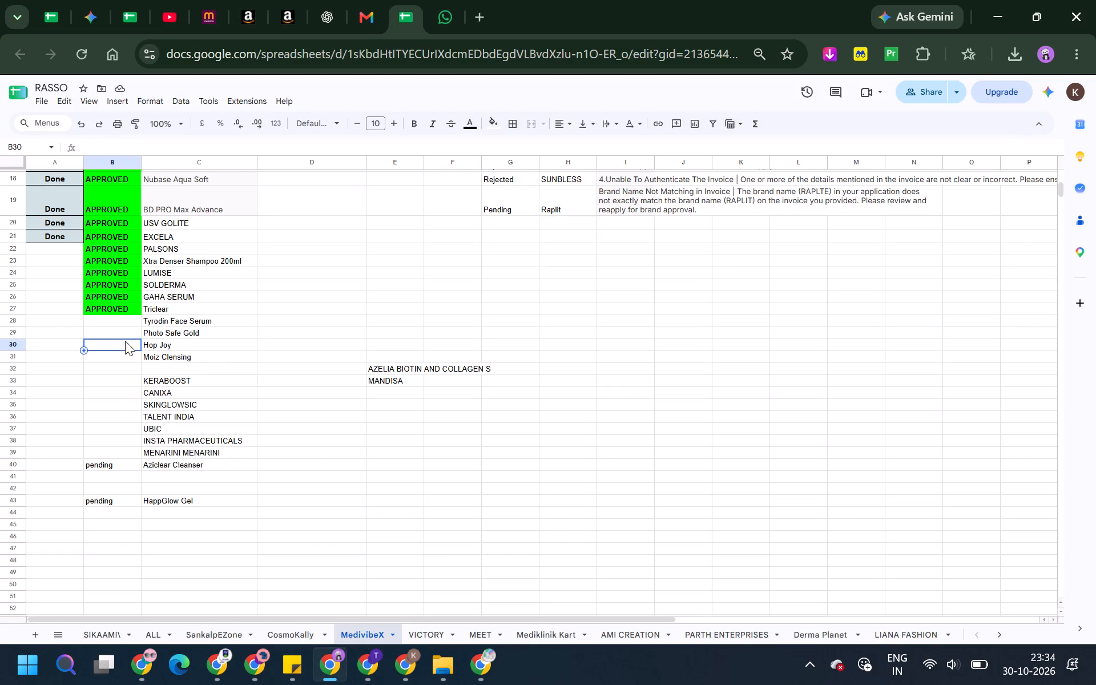
key(alt+Tab)
scroll(279, 370, up, 4)
scroll(279, 370, down, 3)
scroll(279, 370, up, 4)
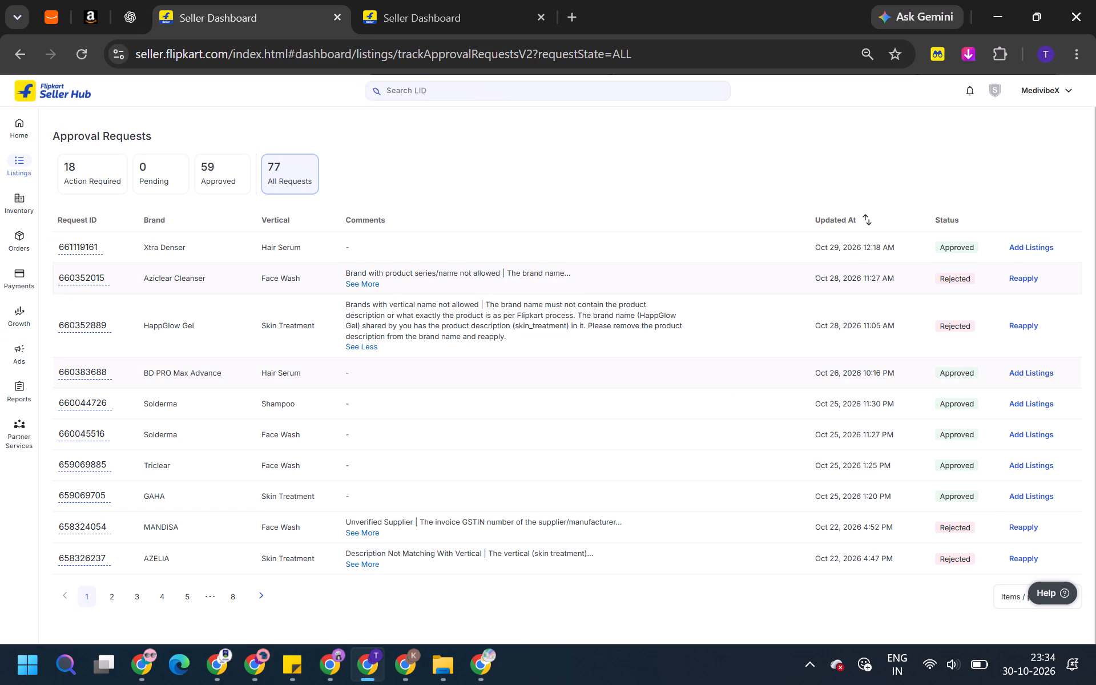
scroll(279, 370, down, 4)
scroll(279, 370, up, 3)
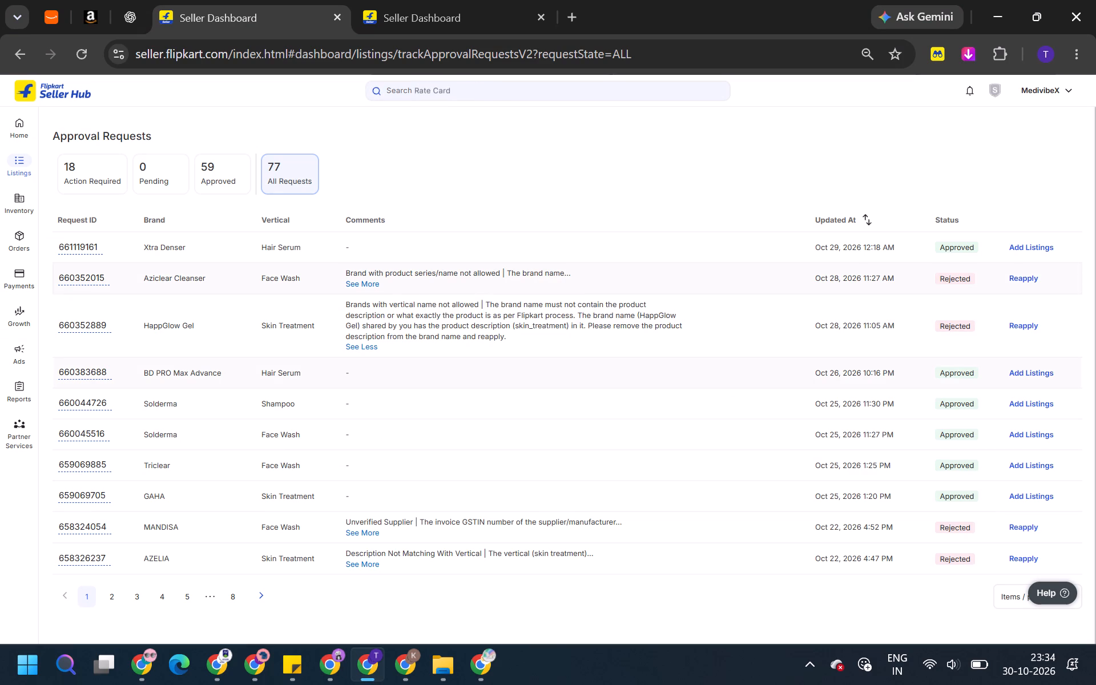
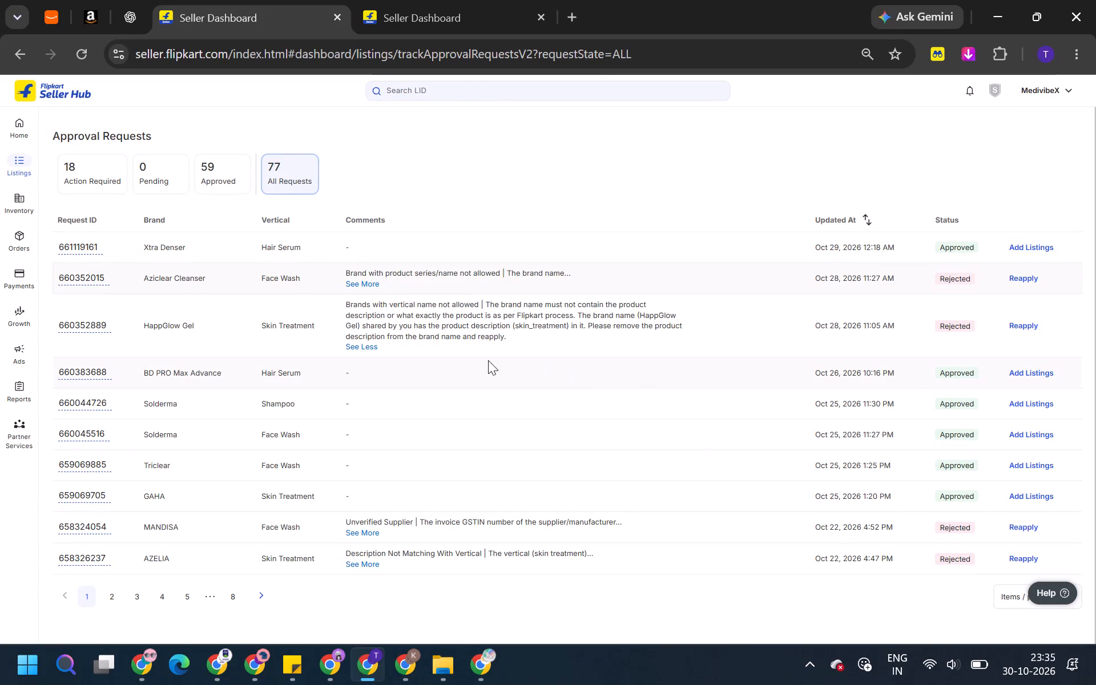
Copy the brand name HappGlow from its rejected request and start a single listing in the Skin Care / Face Cream, Gel, Serum & Oil vertical.
click(486, 0)
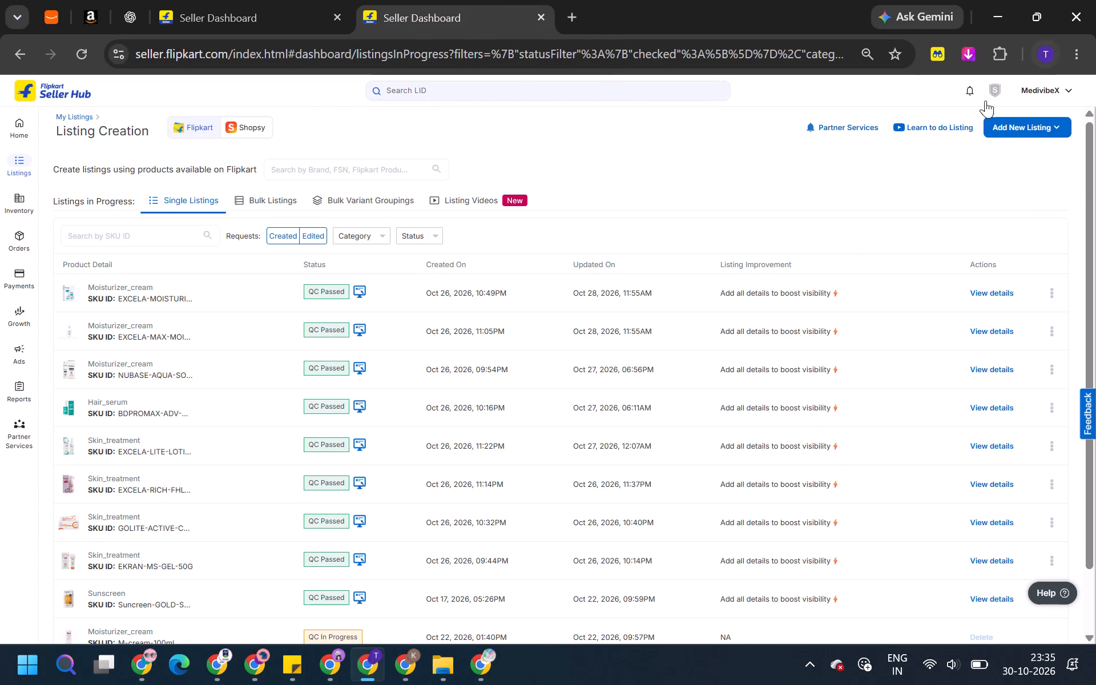
click(1000, 123)
click(992, 148)
click(352, 0)
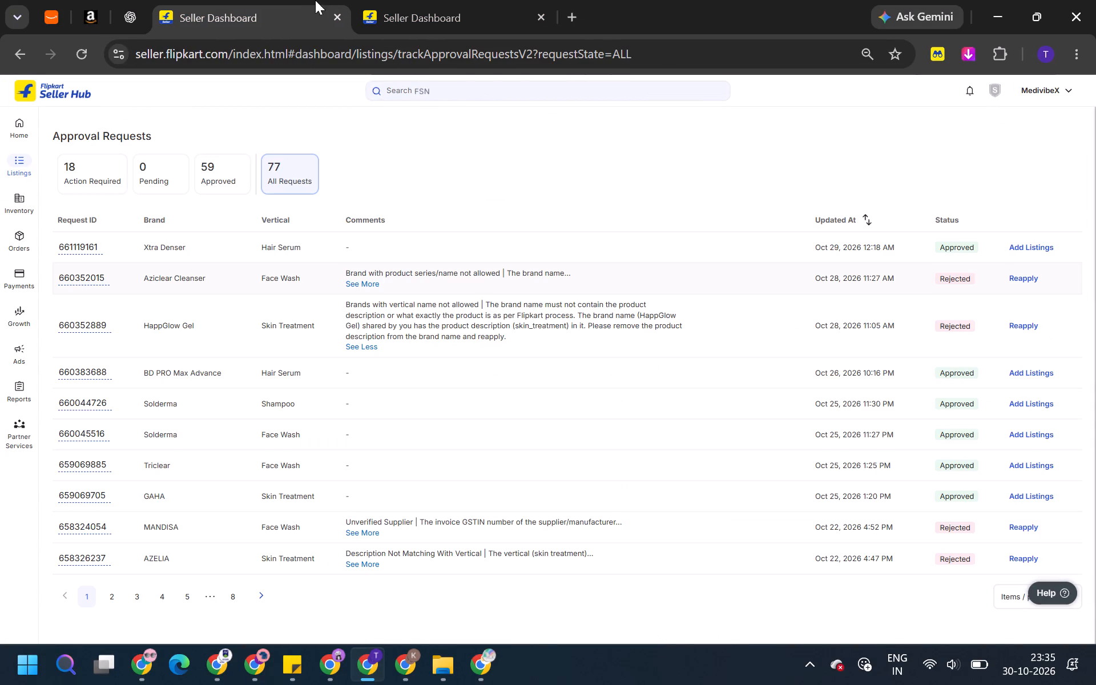
double_click(145, 331)
key(ctrl+c)
click(557, 0)
click(313, 259)
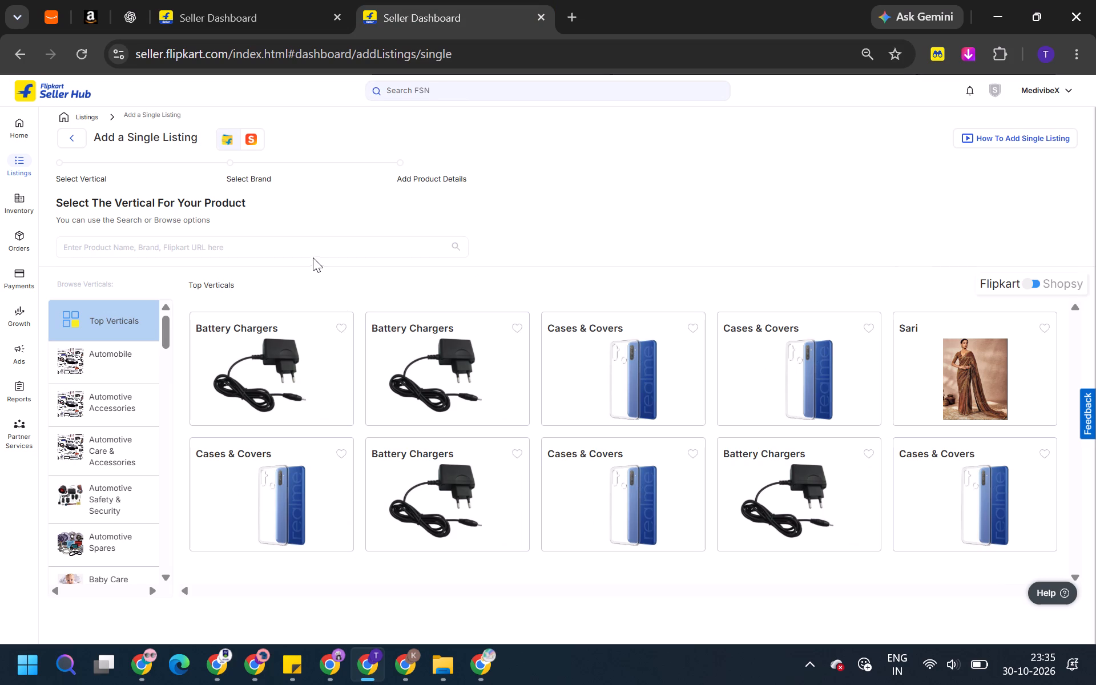
click(312, 252)
text(skin)
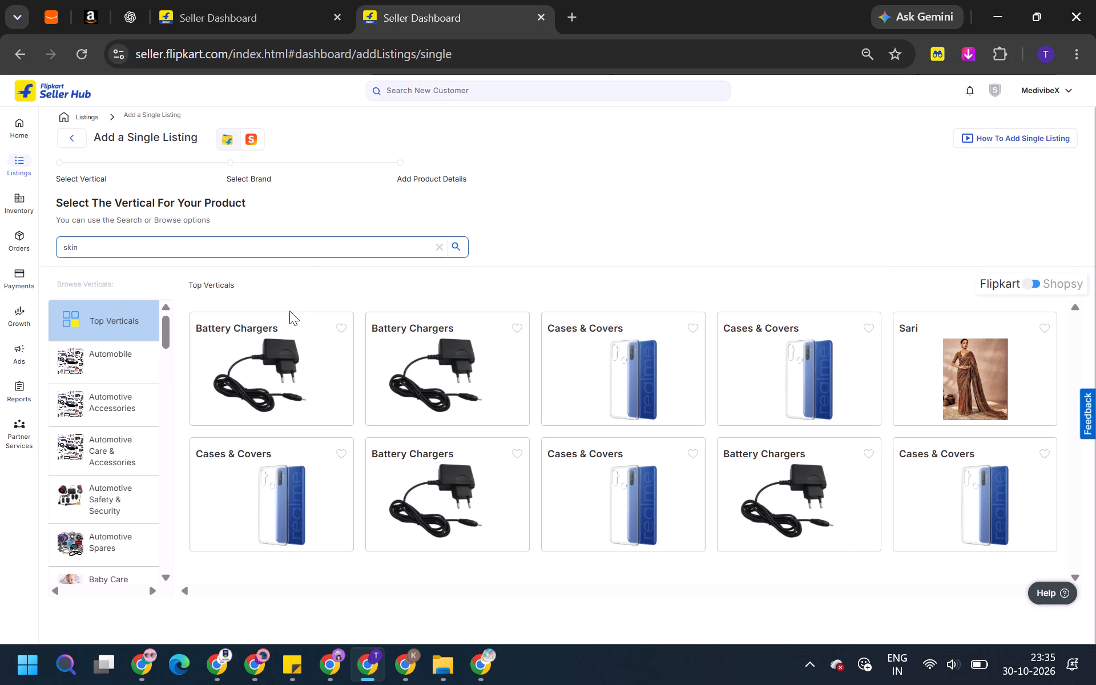
click(256, 276)
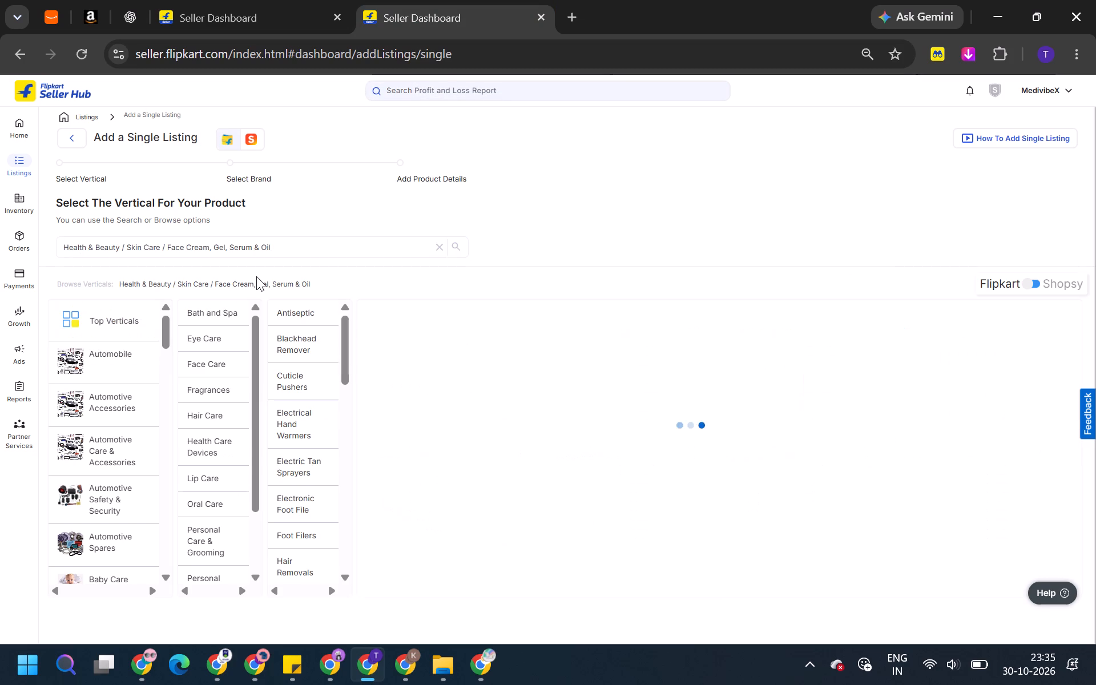
click(1027, 323)
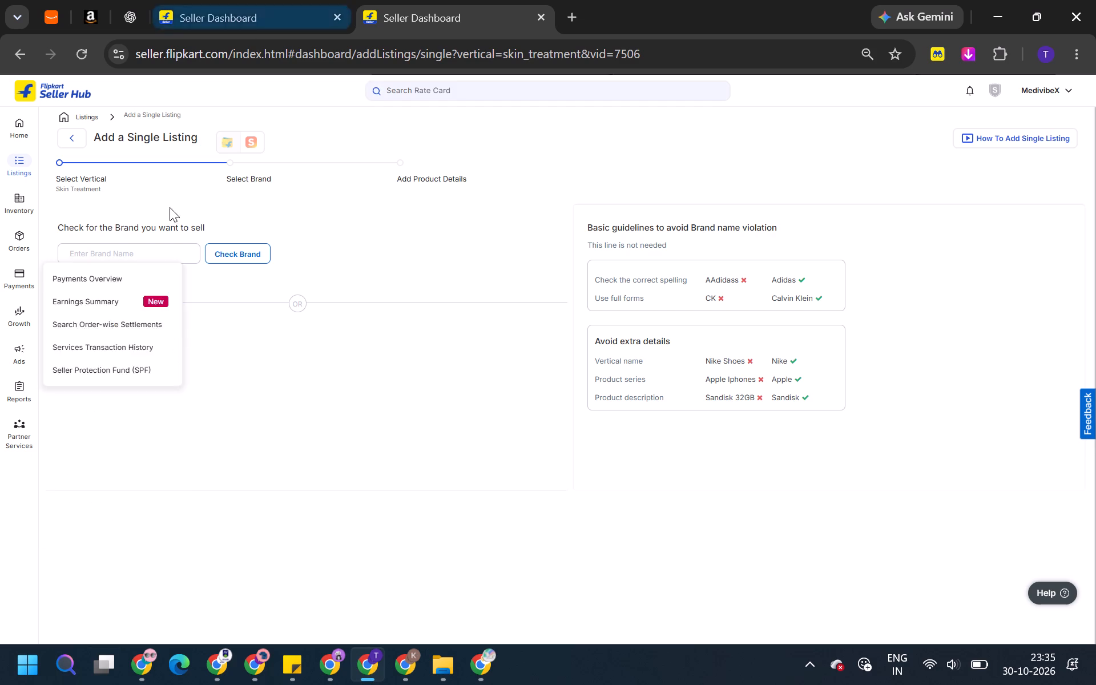
Check the brand HappGlow for the Skin Treatment vertical and continue to its brand approval application.
click(123, 256)
key(ctrl+v)
key(Return)
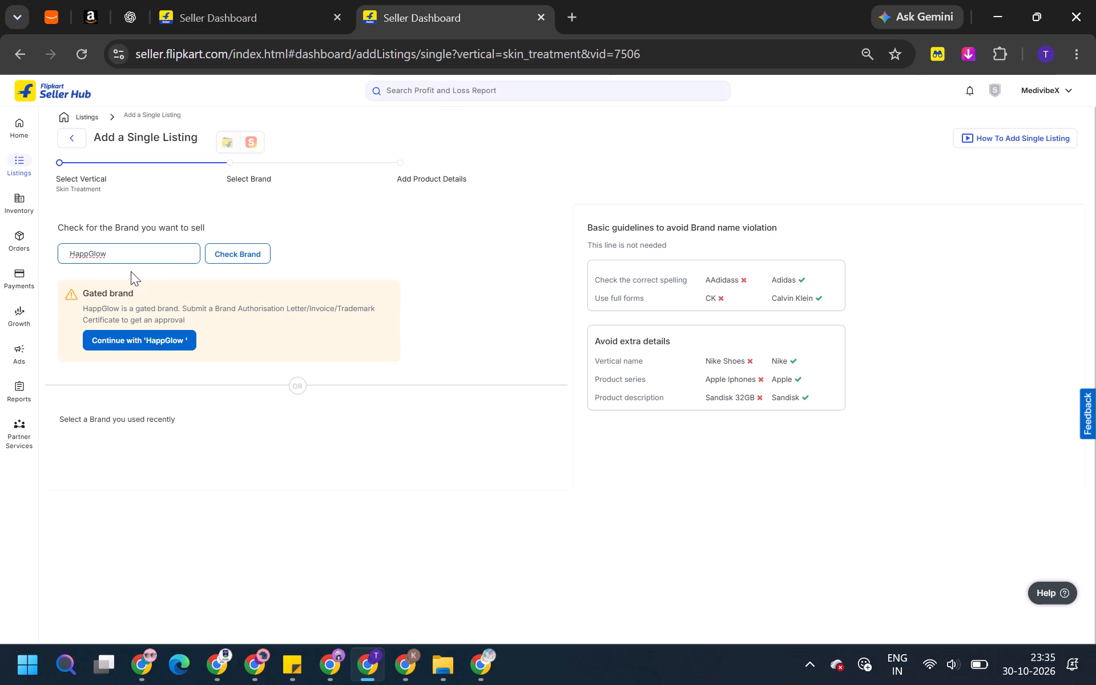
key(BackSpace)
key(Return)
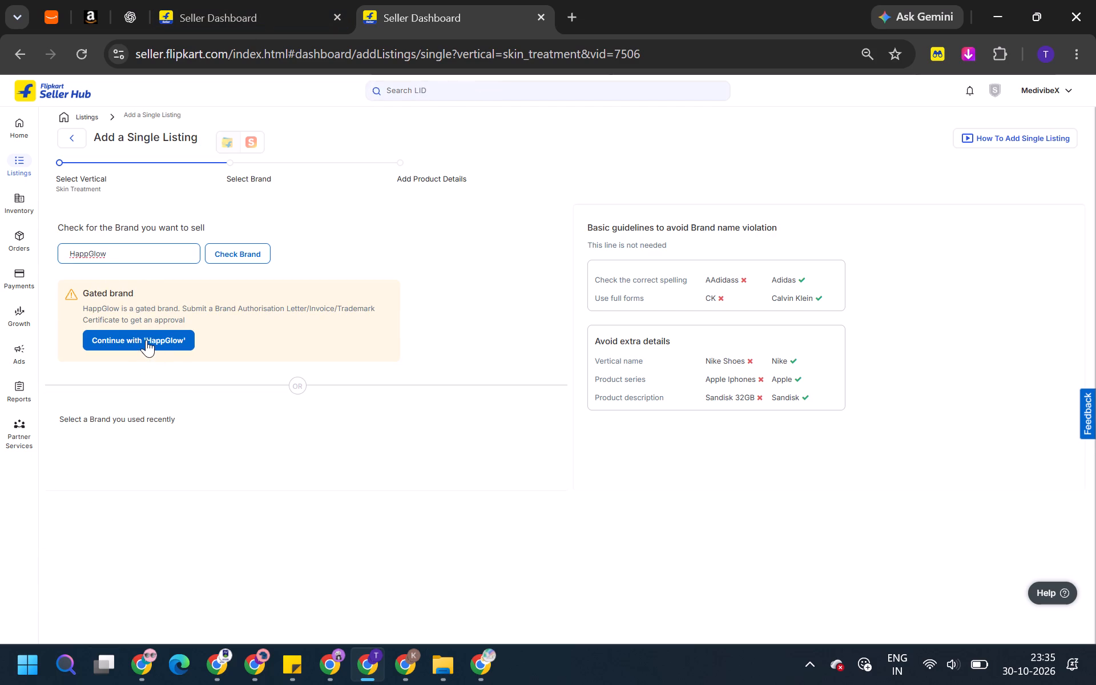
click(146, 340)
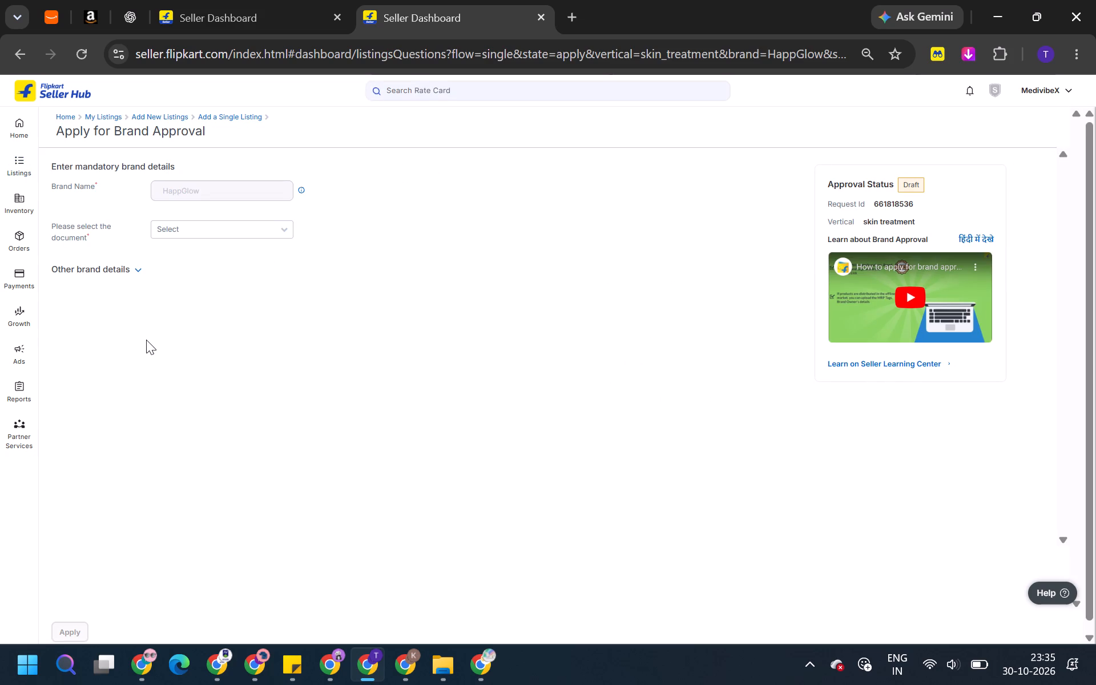
Choose Invoice as the HappGlow approval document and upload the file happy from the Work (W:) drive's WORK > MedivibeX folder.
click(190, 231)
click(198, 291)
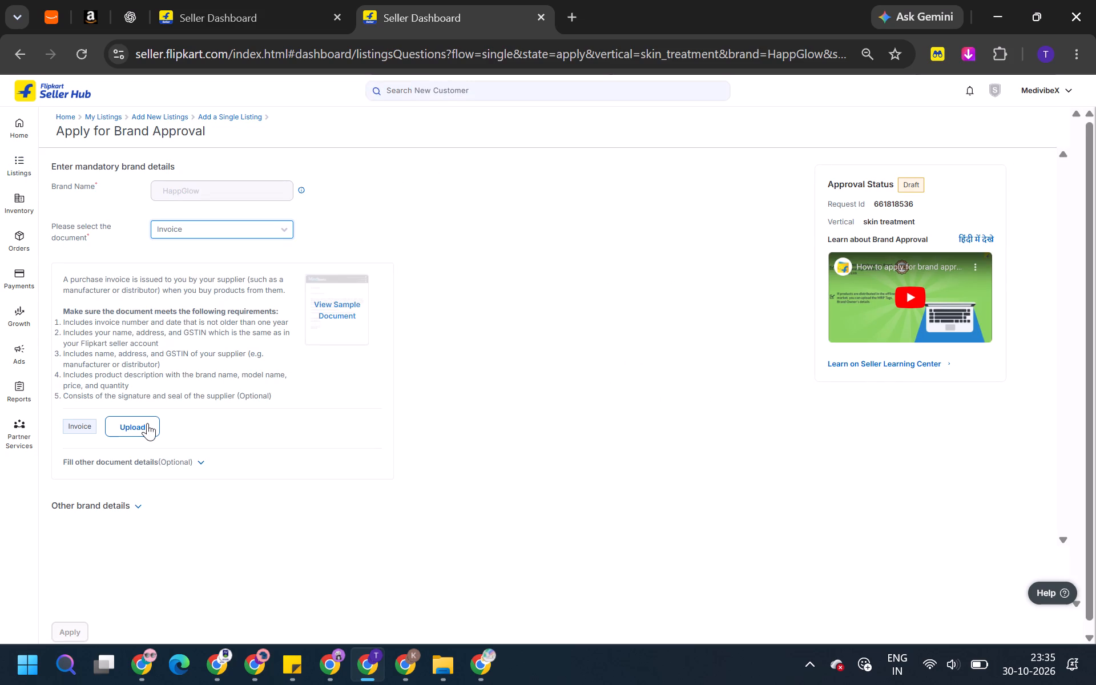
click(147, 423)
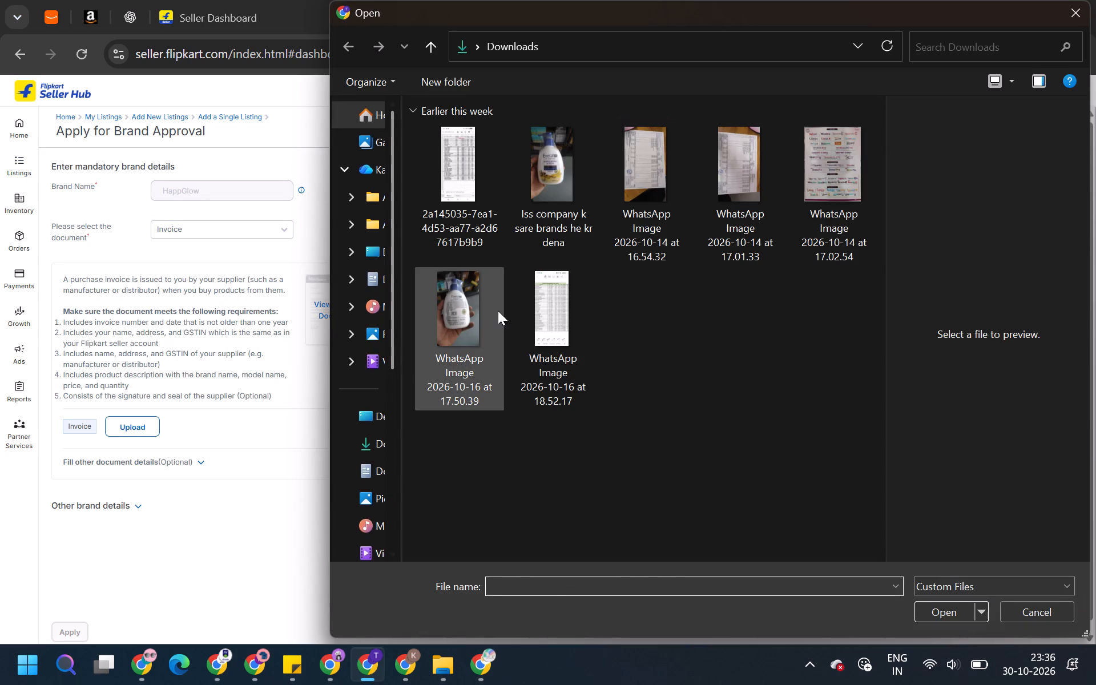
click(498, 311)
scroll(371, 486, down, 4)
click(368, 479)
click(368, 472)
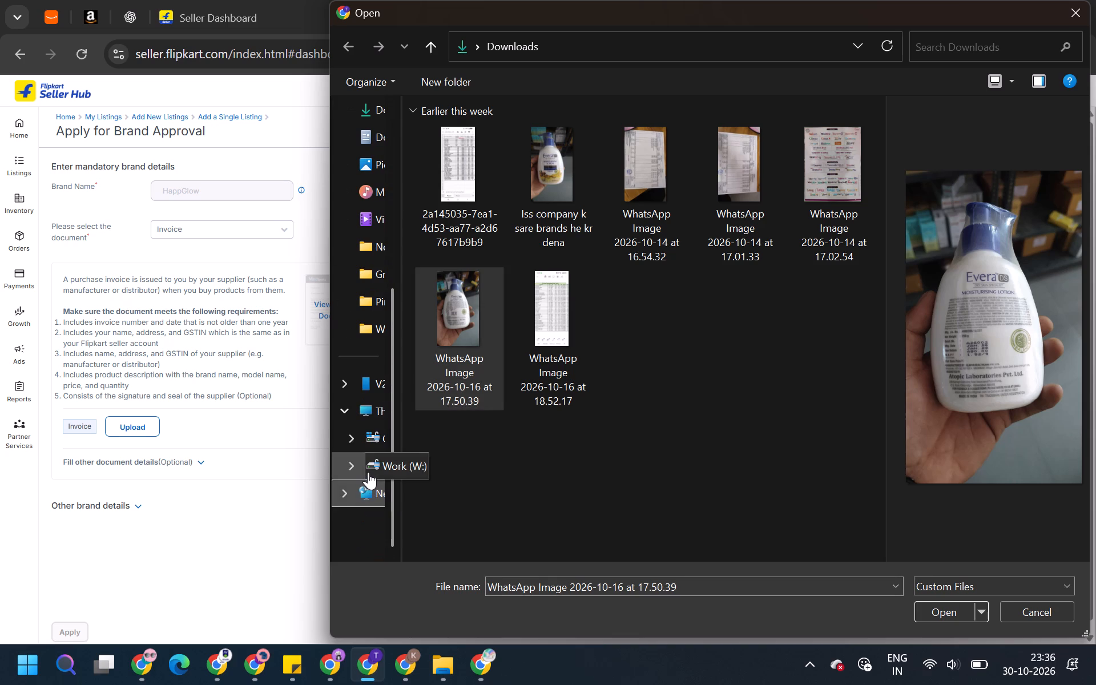
double_click(554, 183)
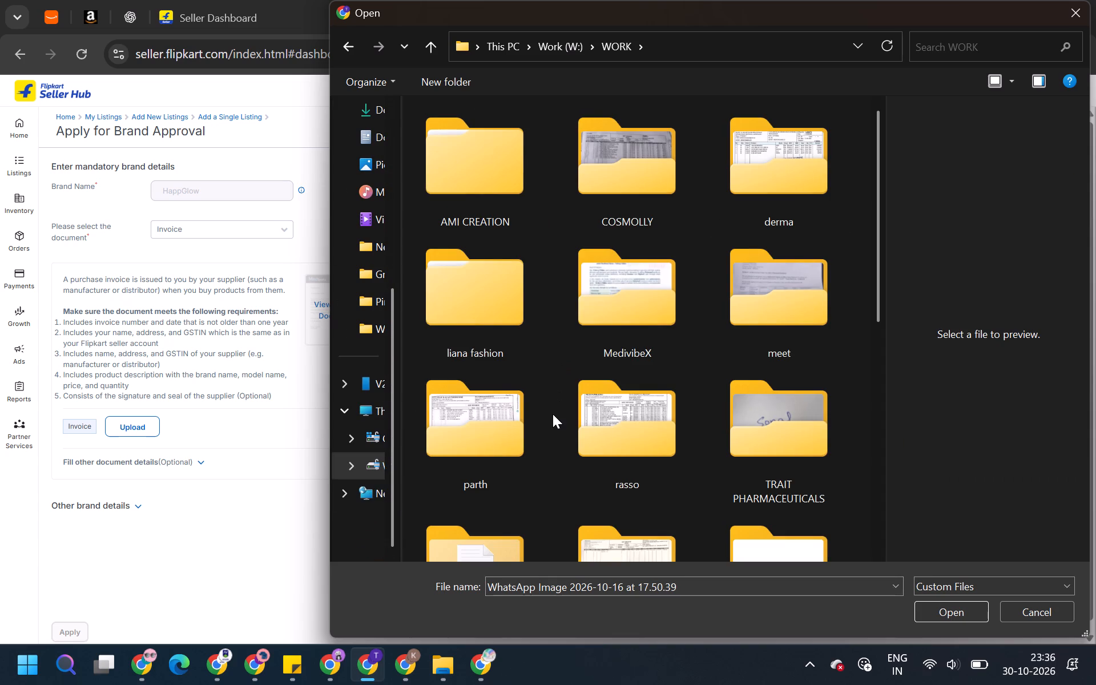
double_click(623, 350)
scroll(624, 350, up, 5)
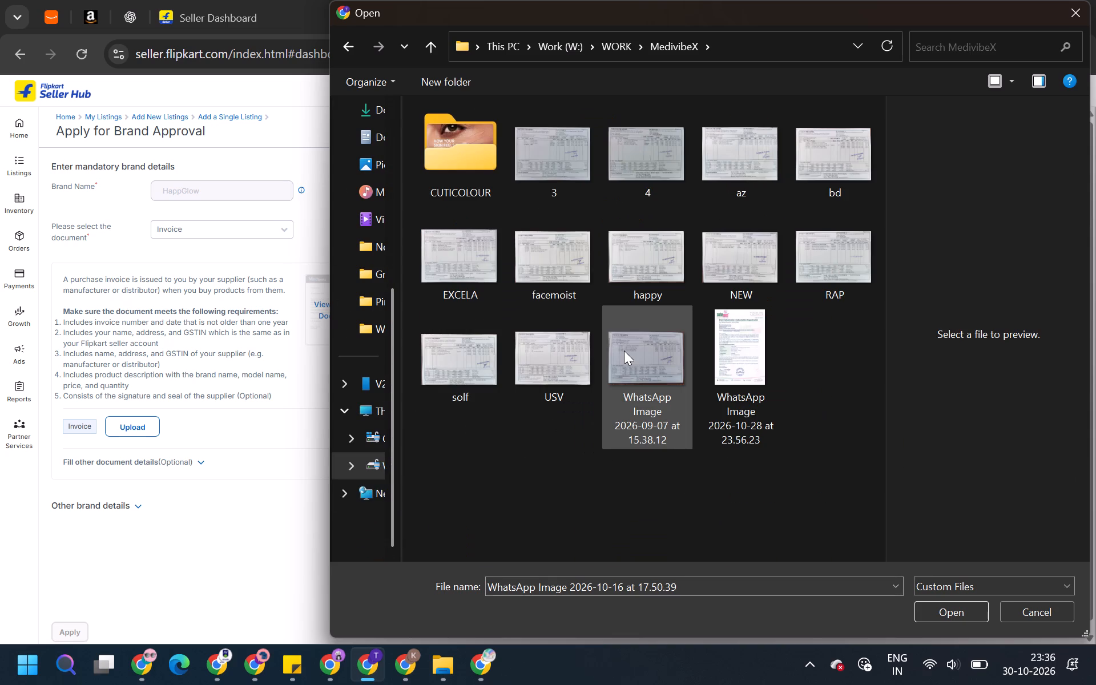
click(652, 273)
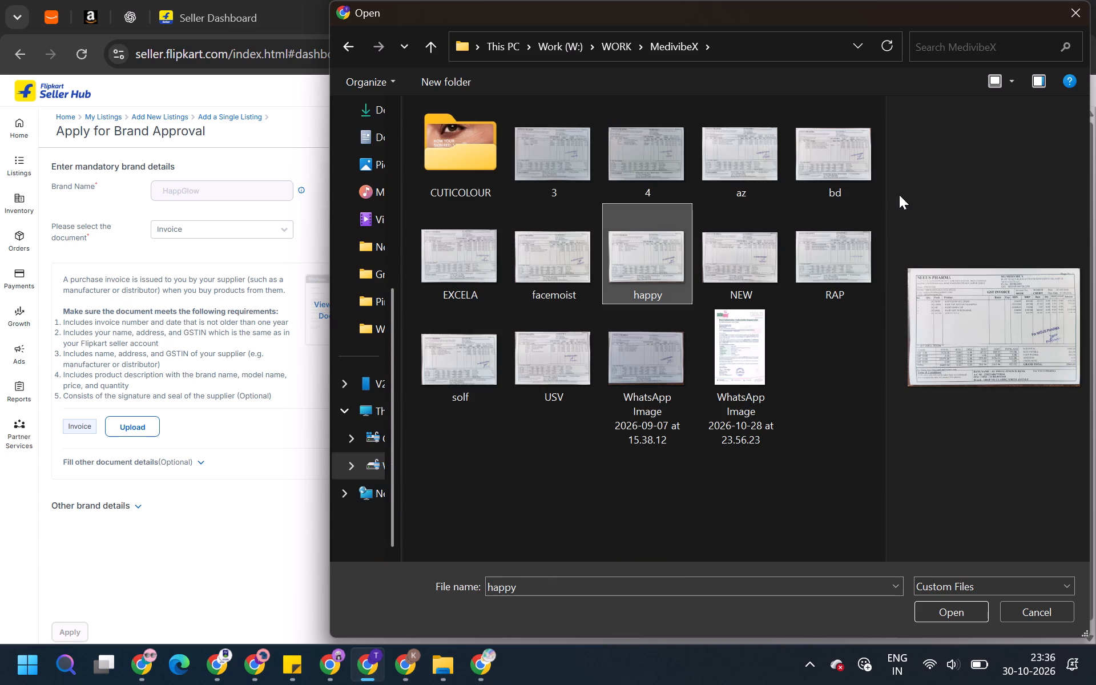
drag(887, 187, 608, 166)
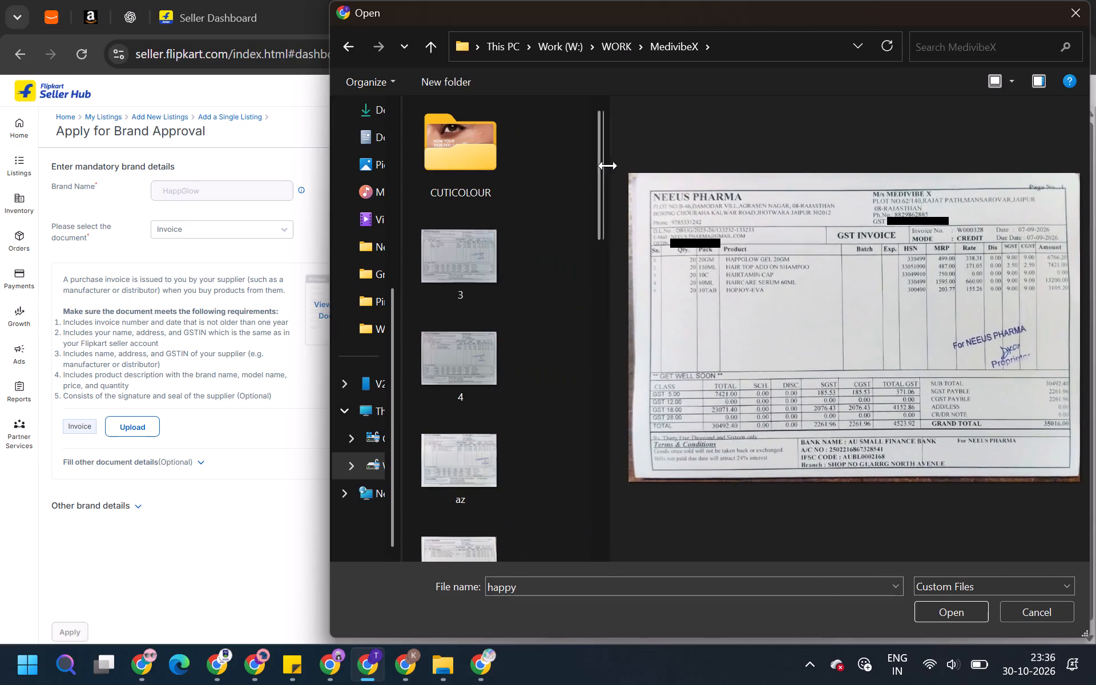
drag(608, 166, 537, 166)
scroll(449, 271, down, 6)
scroll(468, 334, up, 2)
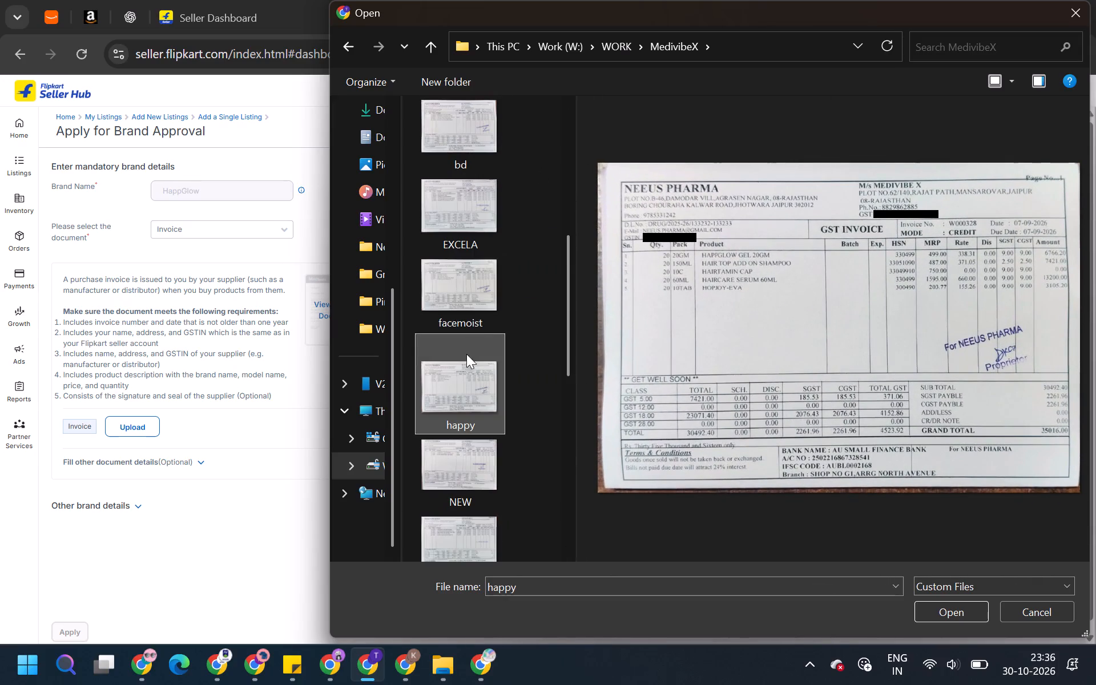
double_click(466, 383)
Submit the HappGlow brand approval application.
scroll(159, 473, down, 2)
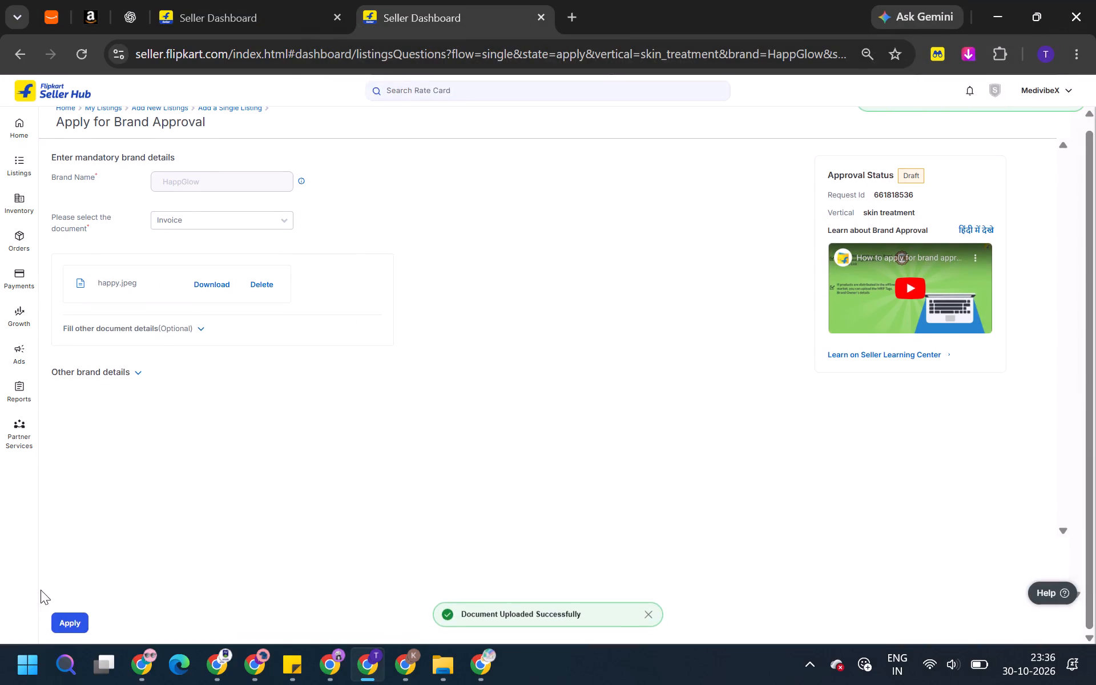
click(72, 619)
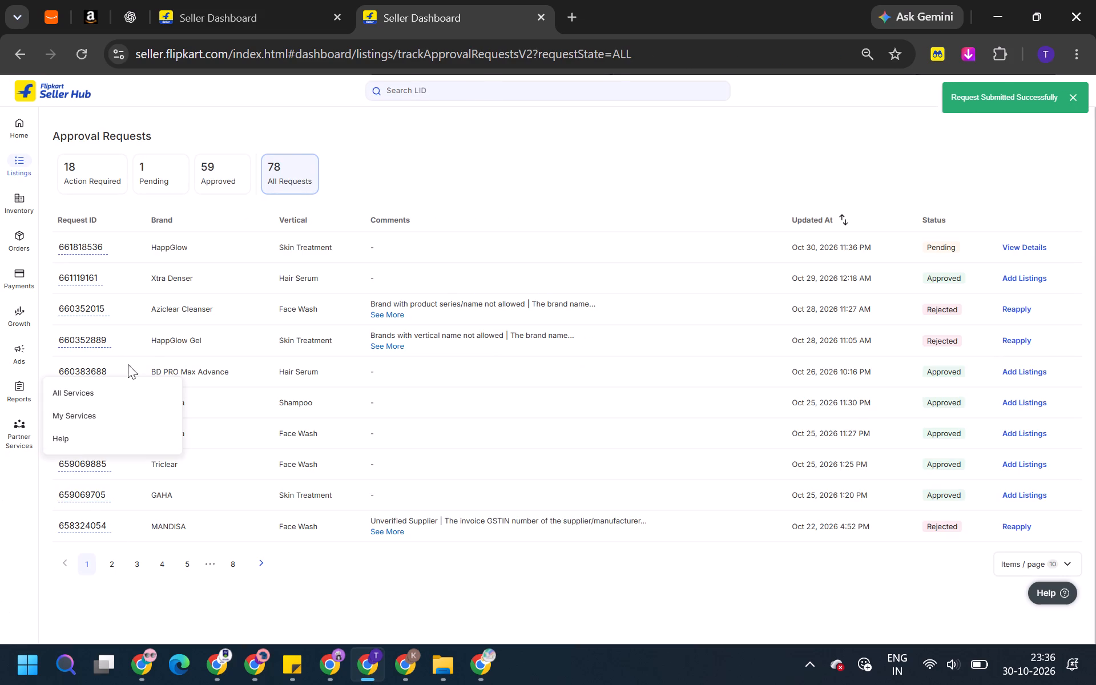
Copy the brand name Aziclear from its rejected request and start a single listing in the Bath and Spa / Face Washes vertical.
double_click(162, 309)
key(ctrl+c)
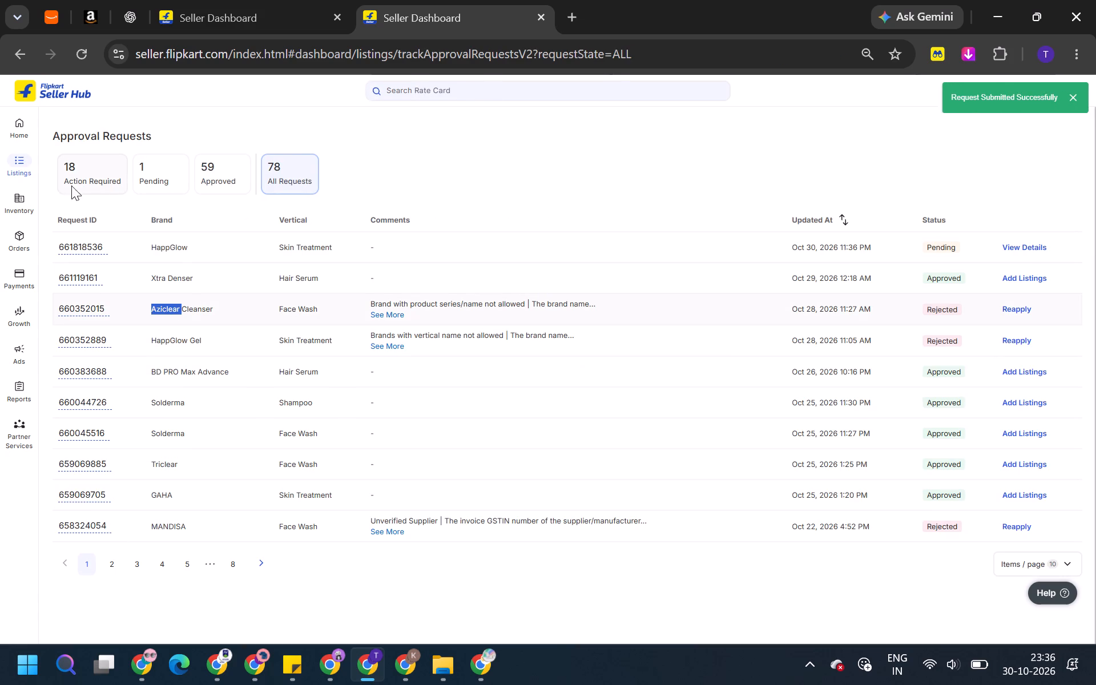
click(72, 186)
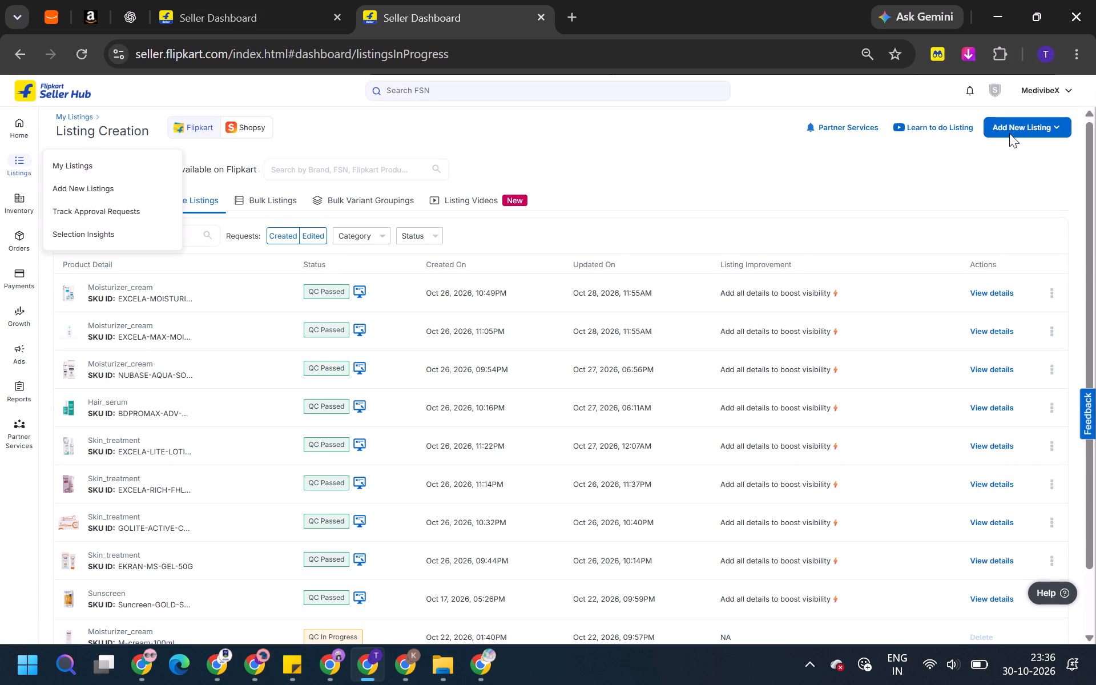
click(1013, 127)
click(1020, 152)
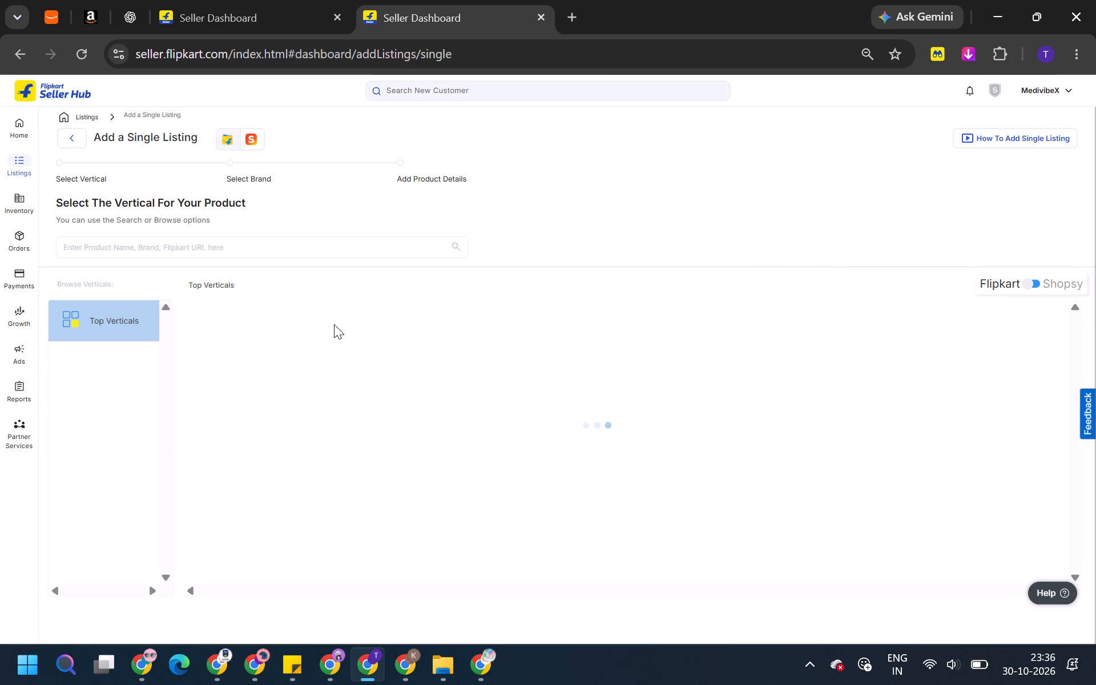
click(299, 249)
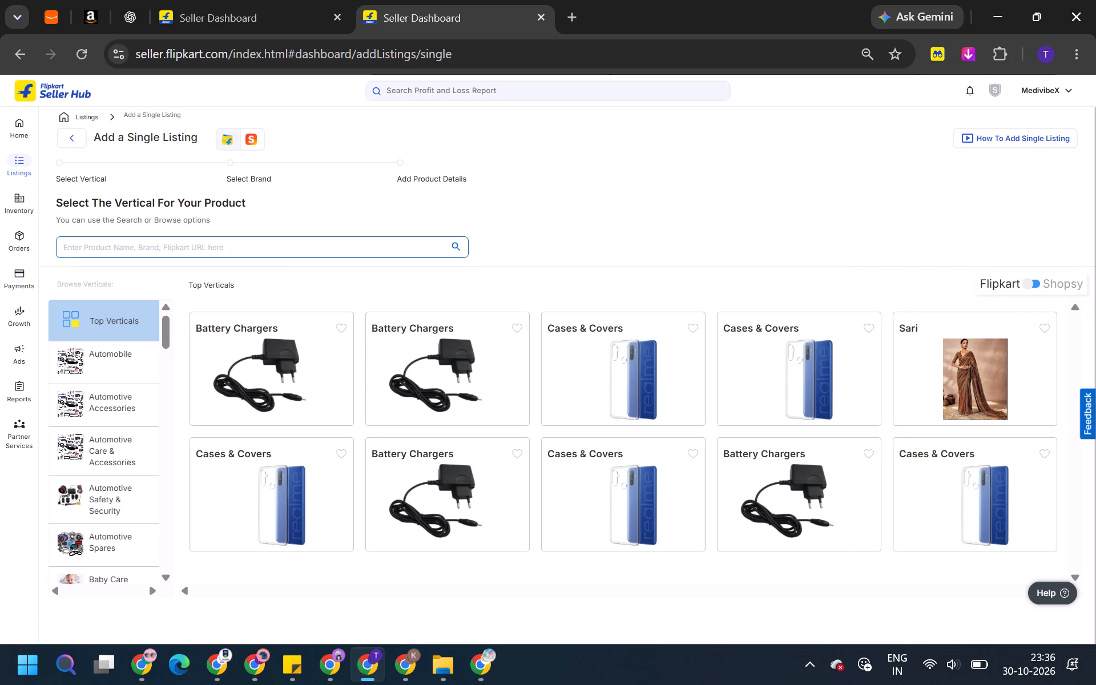
text(face wsa)
key(BackSpace)
key(BackSpace)
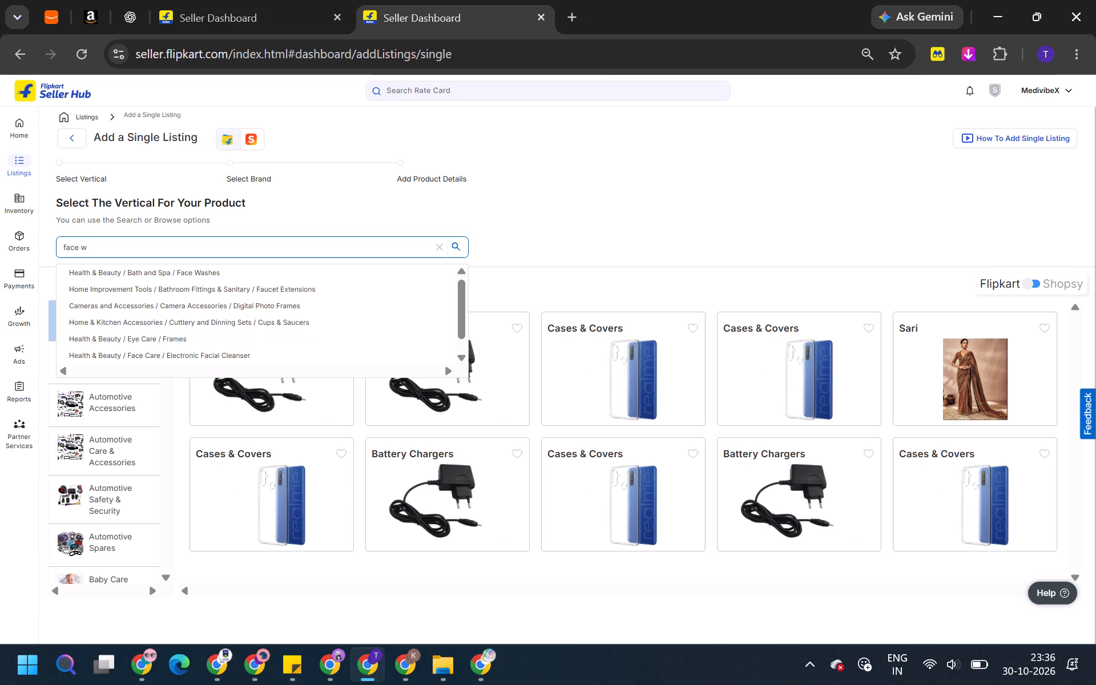
click(279, 276)
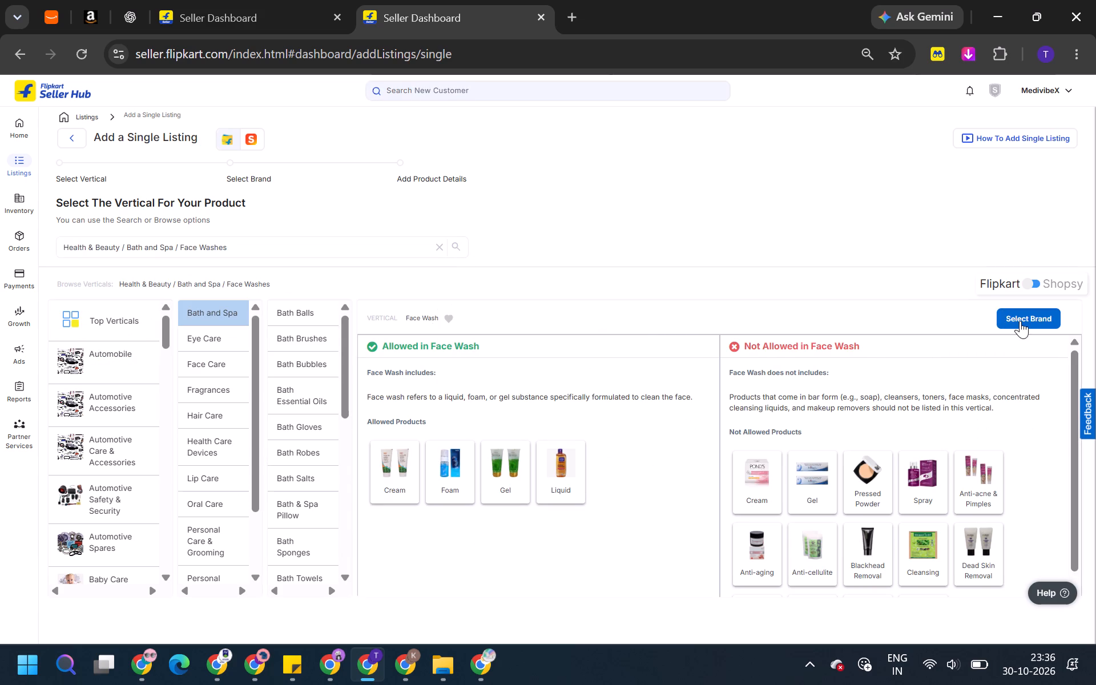
click(1020, 321)
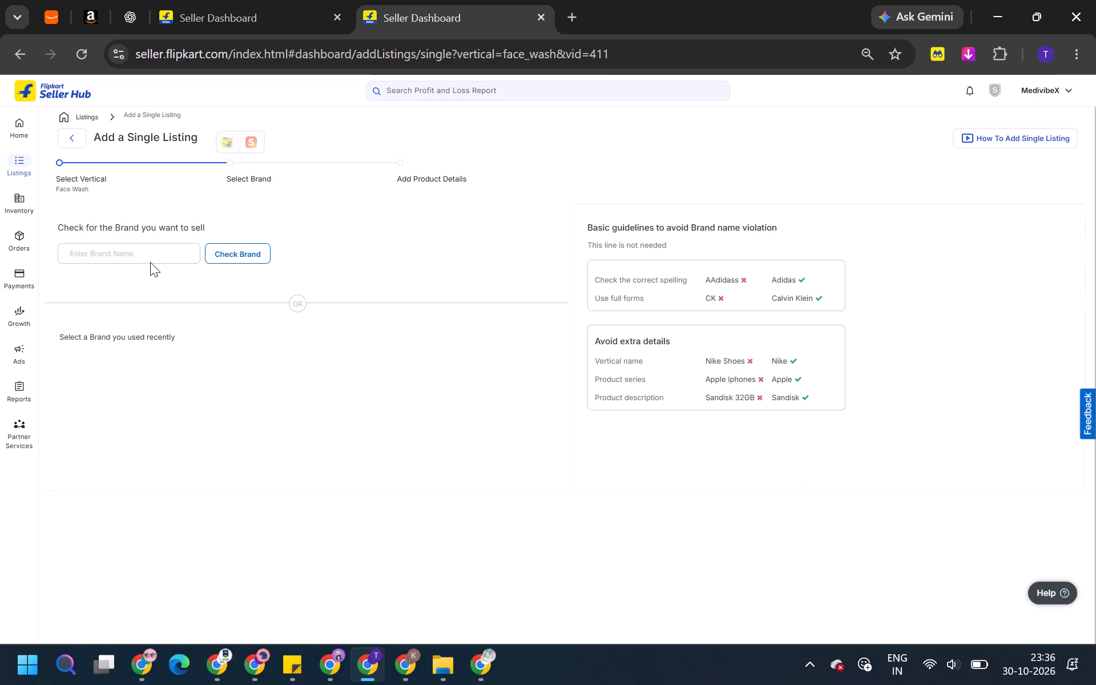
Check the brand Aziclear, continue to its brand approval application, and choose Brand Authorization Letter as the document.
click(145, 248)
key(ctrl+v)
key(backslash)
key(Return)
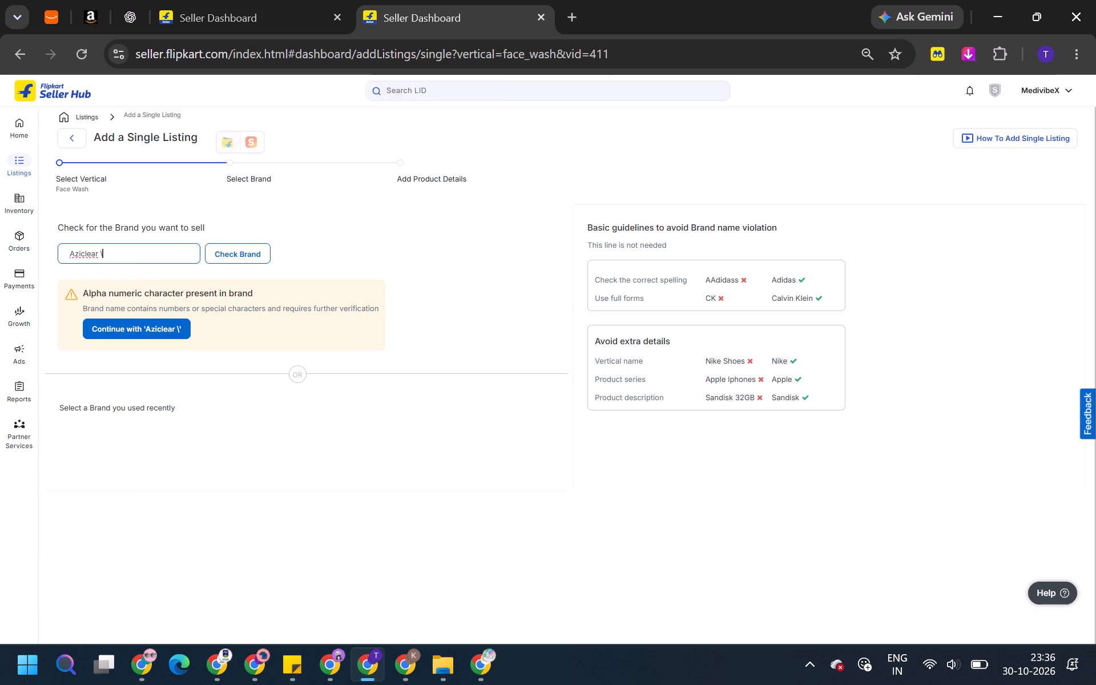
key(BackSpace)
key(BackSpace)
key(Return)
click(268, 345)
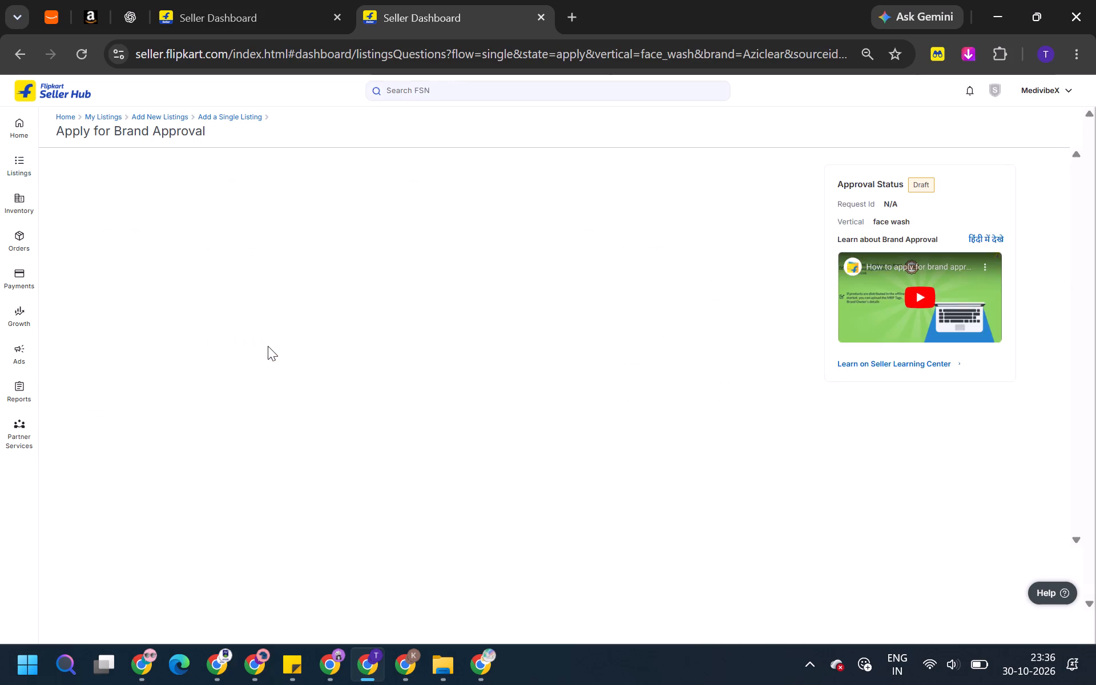
click(212, 237)
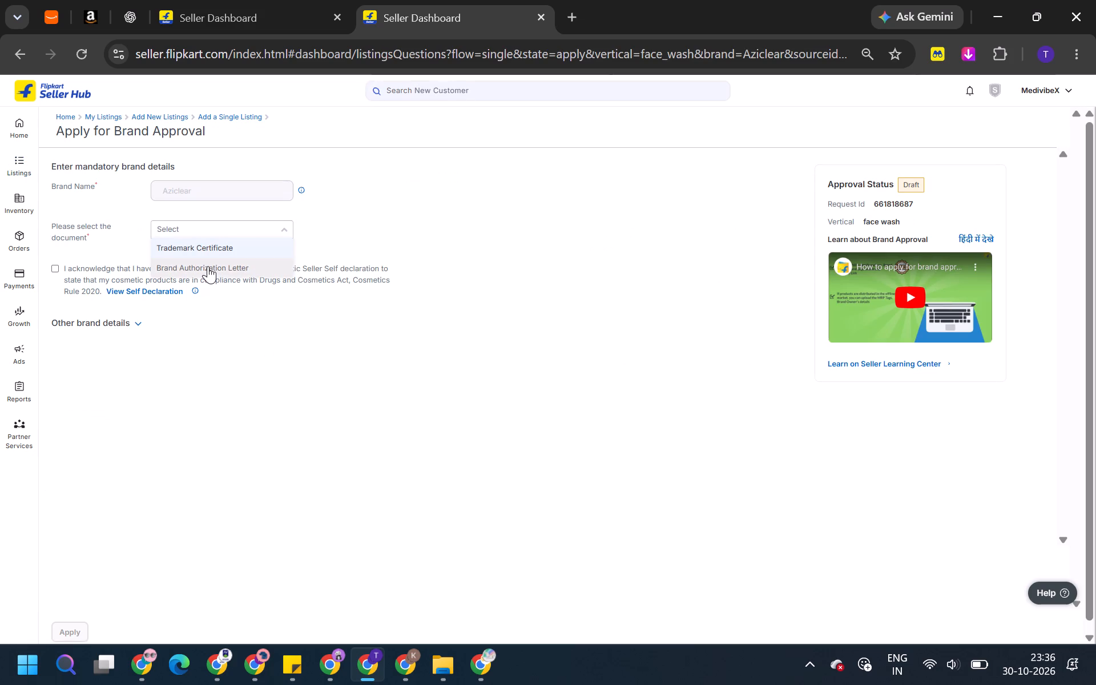
click(208, 266)
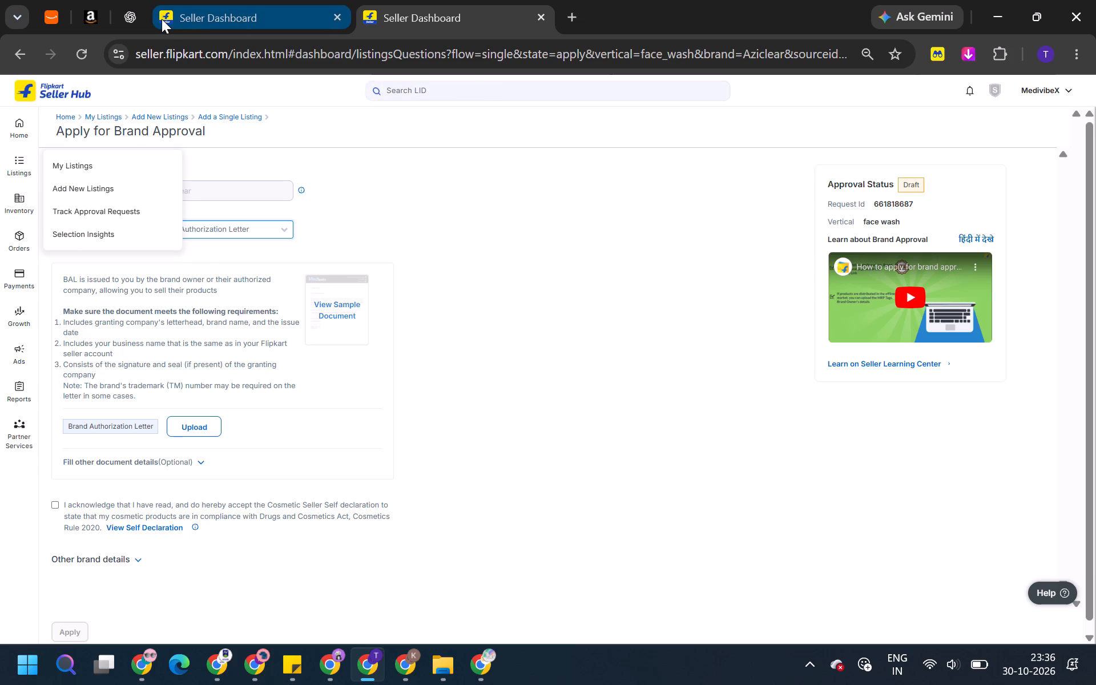
Move the pending Aziclear Cleanser entry in the RASSO spreadsheet's MedivibeX sheet from B40:C40 to row 20, starting at G20.
click(229, 13)
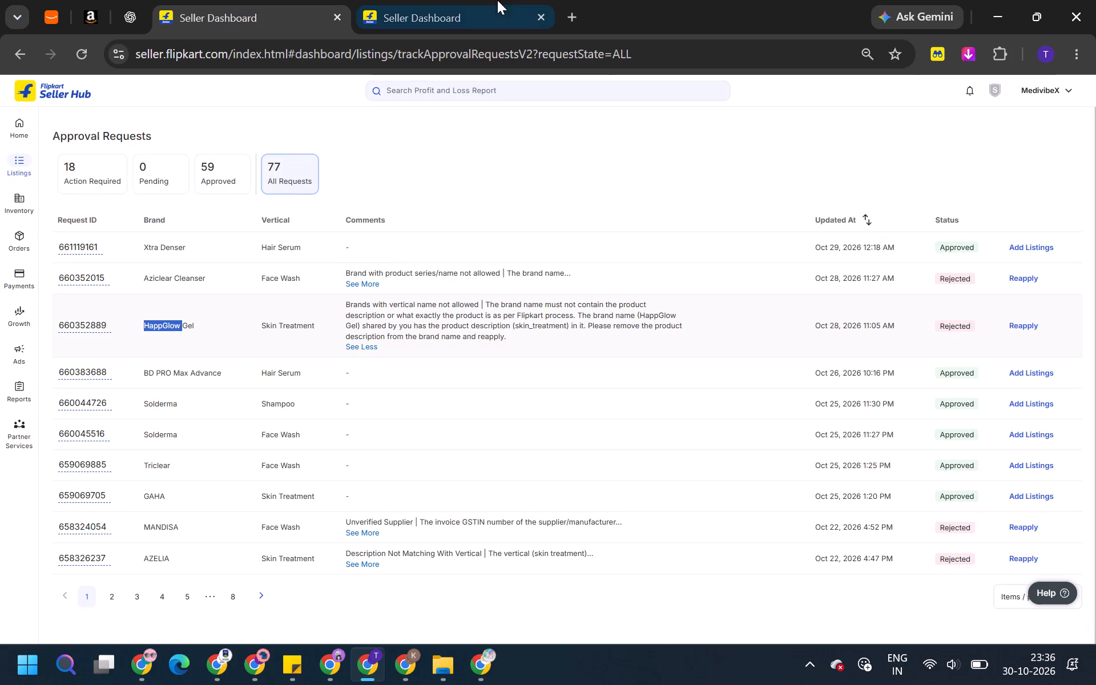
click(340, 658)
click(197, 366)
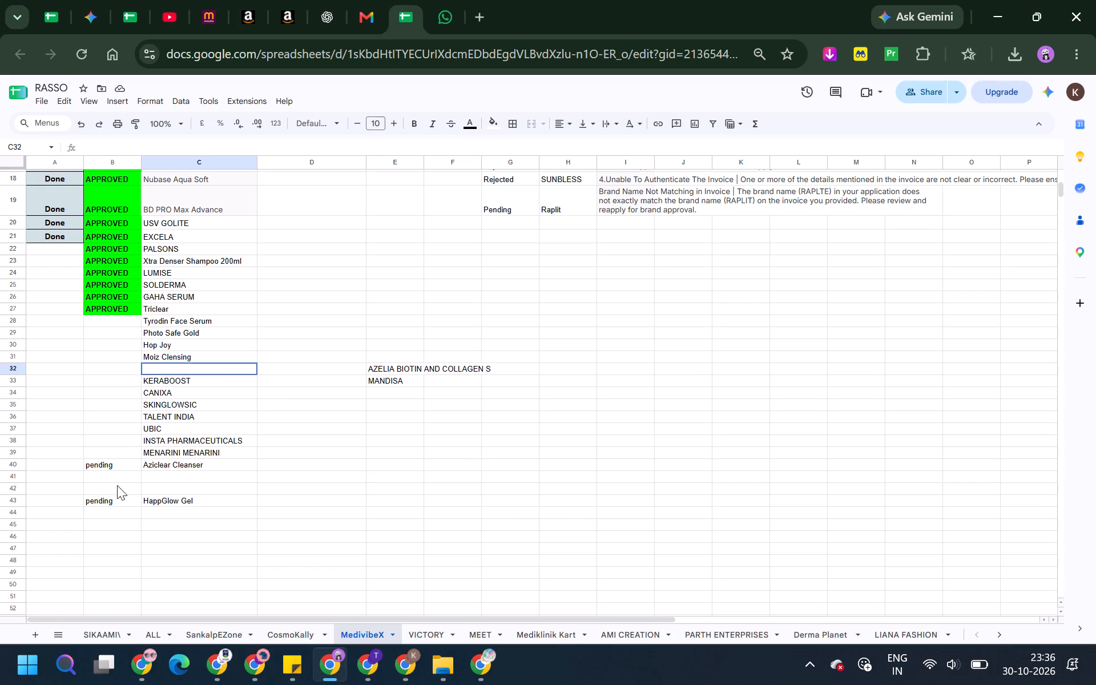
drag(114, 474, 179, 468)
click(176, 466)
drag(123, 464, 151, 464)
key(ctrl+x)
click(569, 218)
click(514, 220)
key(ctrl+v)
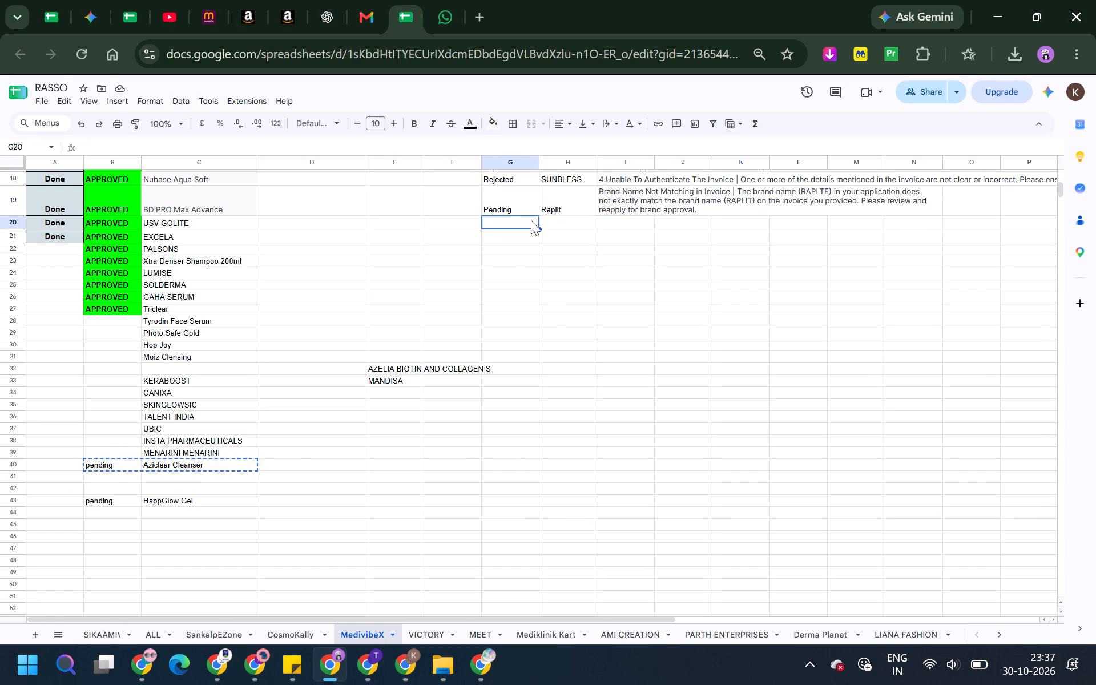
Replace the statuses of Raplit and Aziclear Cleanser in G19 and G20 by filling down Rejected from G18.
click(530, 222)
key(Delete)
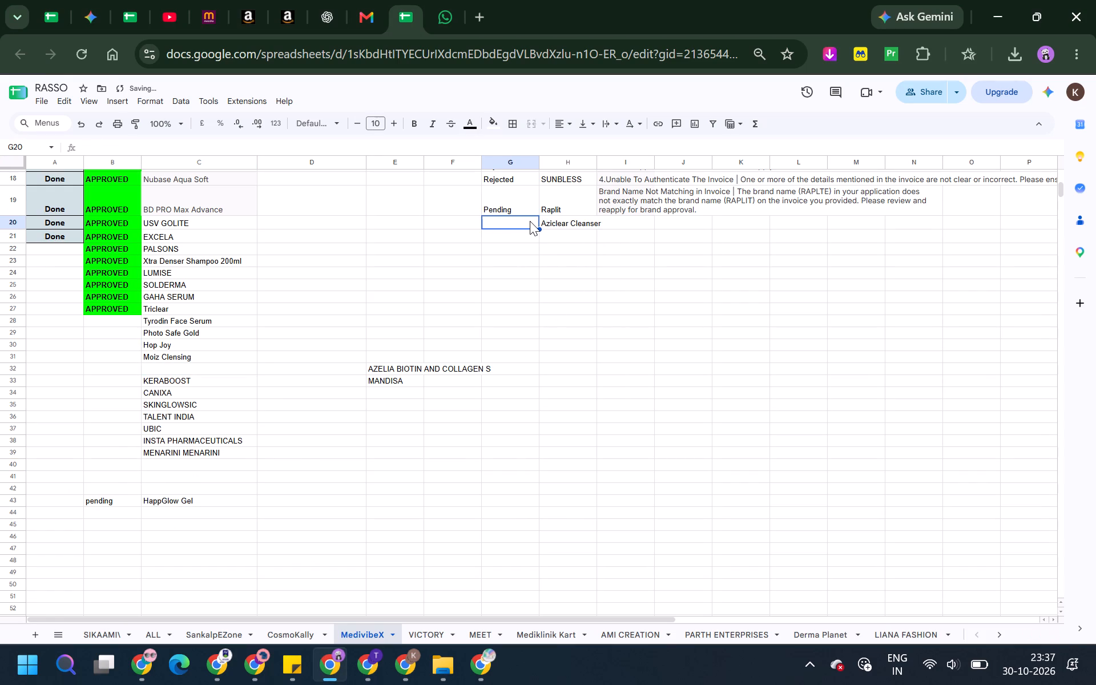
key(Up)
key(ctrl+d)
key(Down)
key(ctrl+d)
Select the status cell B43 of HappGlow Gel in the MedivibeX sheet and switch to the previously used window.
click(158, 543)
click(126, 504)
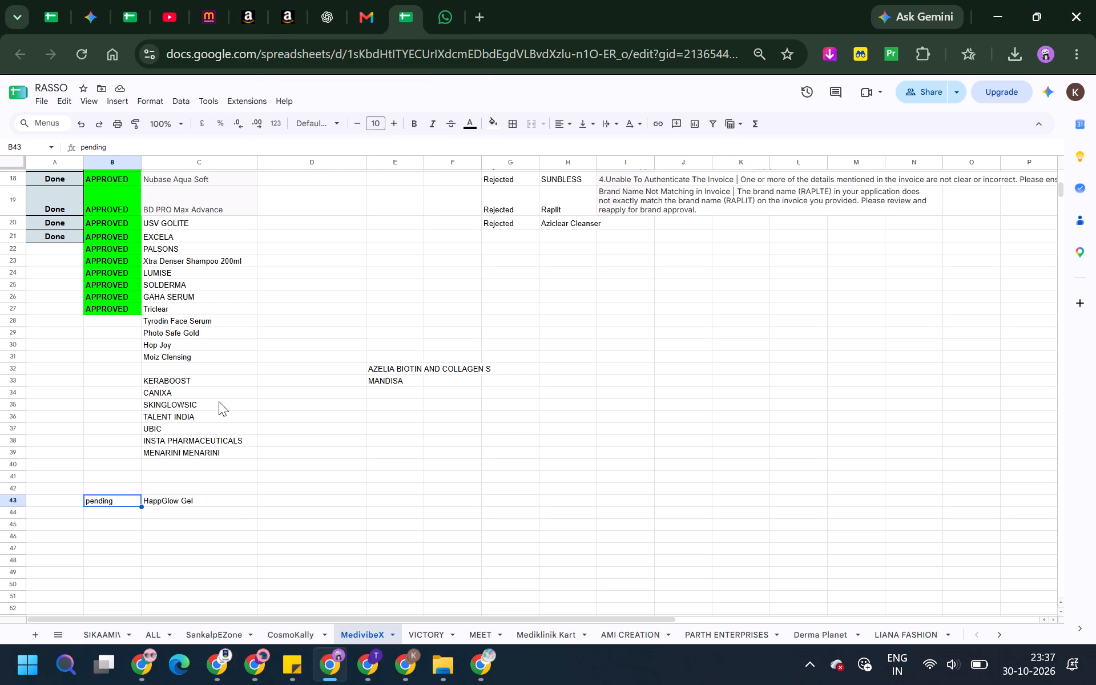
key(alt+Tab)
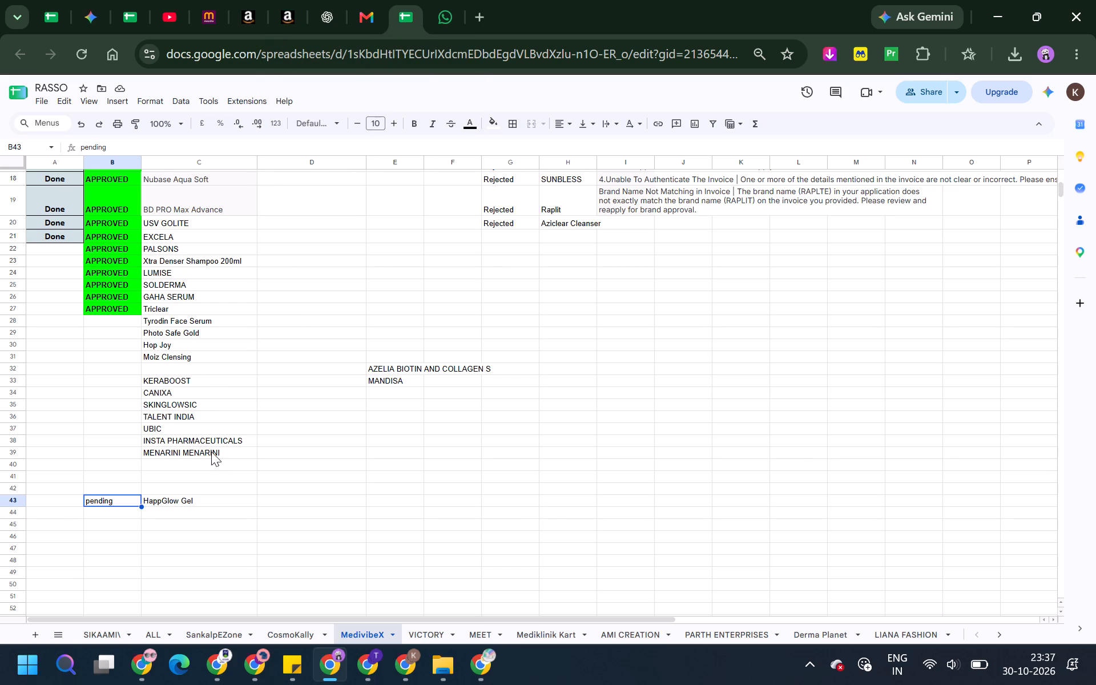